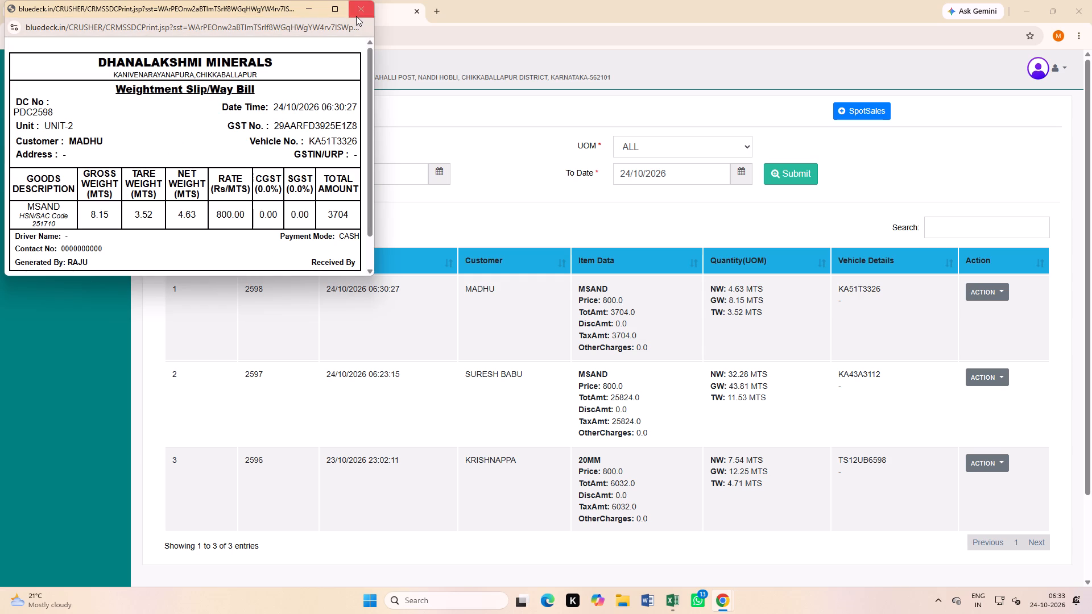
Save the PDC2598 weighment slip, in its with-price-without-name version, as a PDF over the existing file 958 in Downloads, and close the slip window.
{"action": "scroll", "coordinate": [256, 213], "scroll_direction": "down", "scroll_amount": 5}
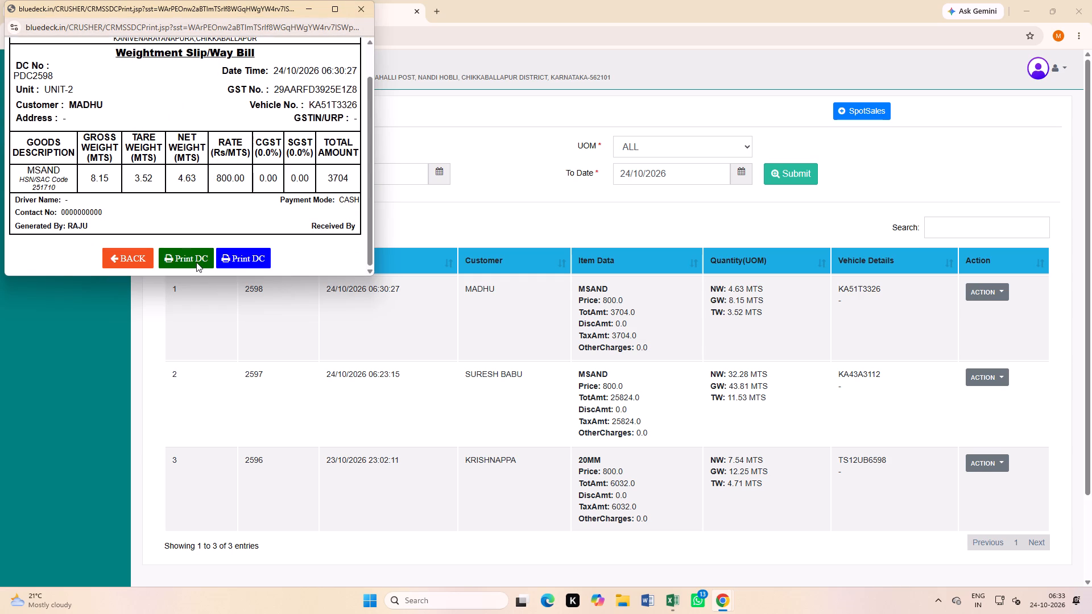
{"action": "left_click", "coordinate": [196, 262]}
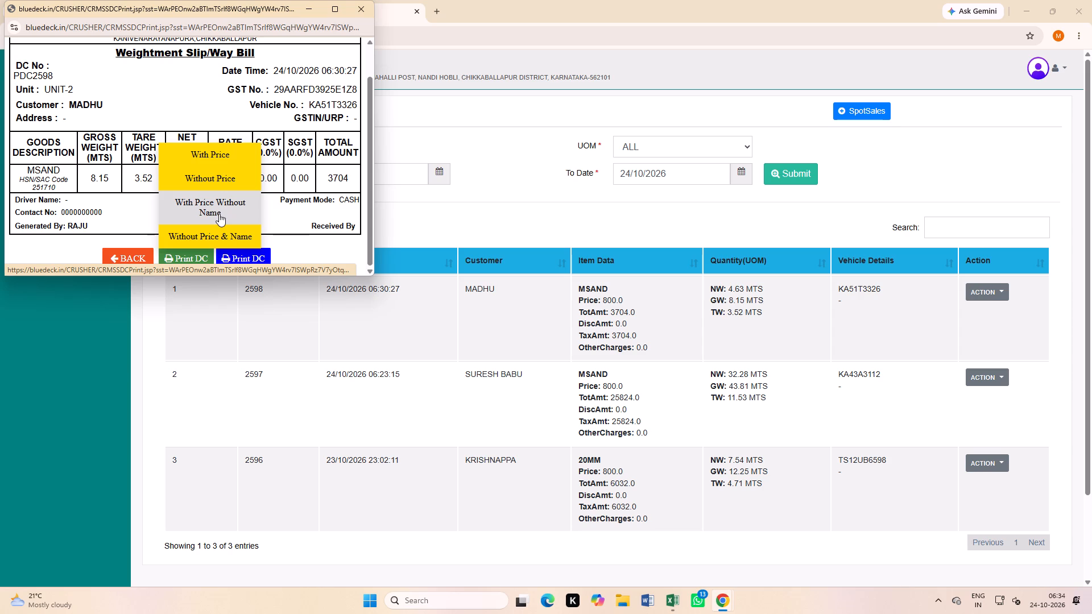
{"action": "left_click", "coordinate": [219, 214]}
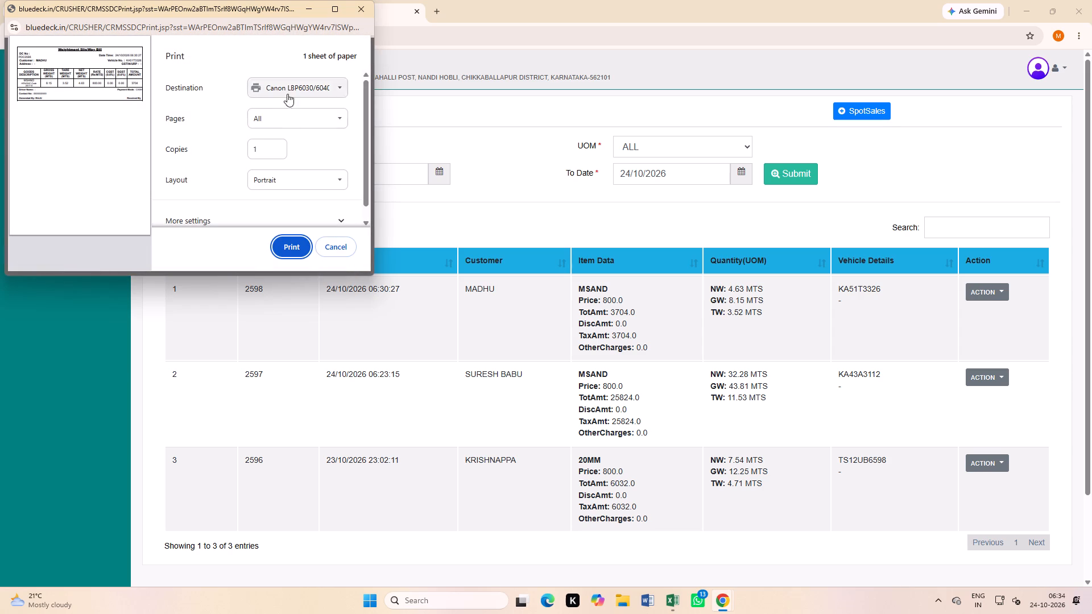
{"action": "left_click", "coordinate": [287, 90]}
{"action": "left_click", "coordinate": [279, 144]}
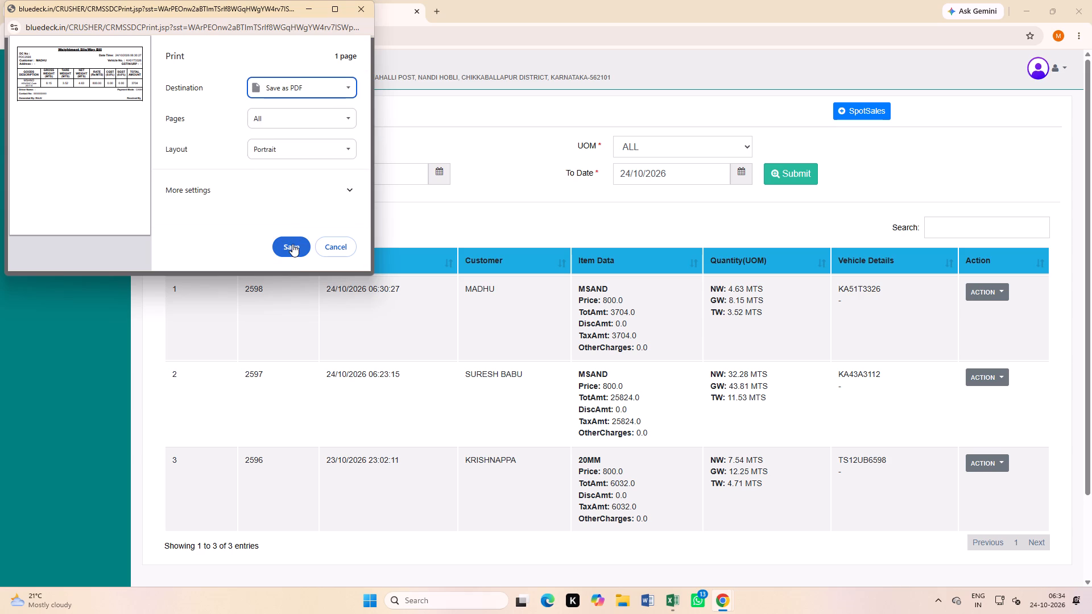
{"action": "left_click", "coordinate": [292, 244]}
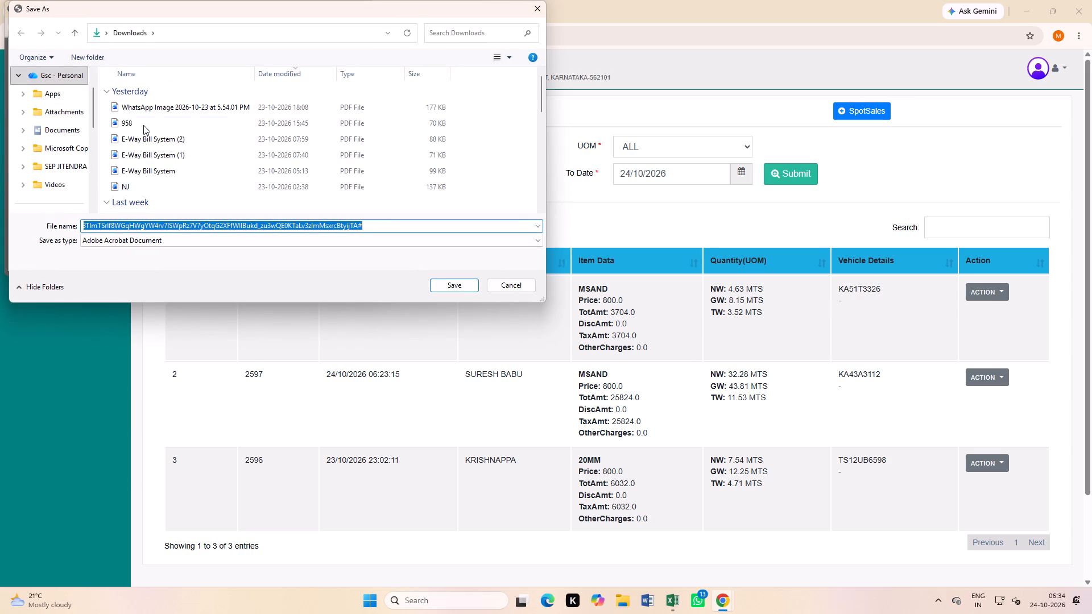
{"action": "left_click", "coordinate": [143, 125]}
{"action": "left_click", "coordinate": [143, 125]}
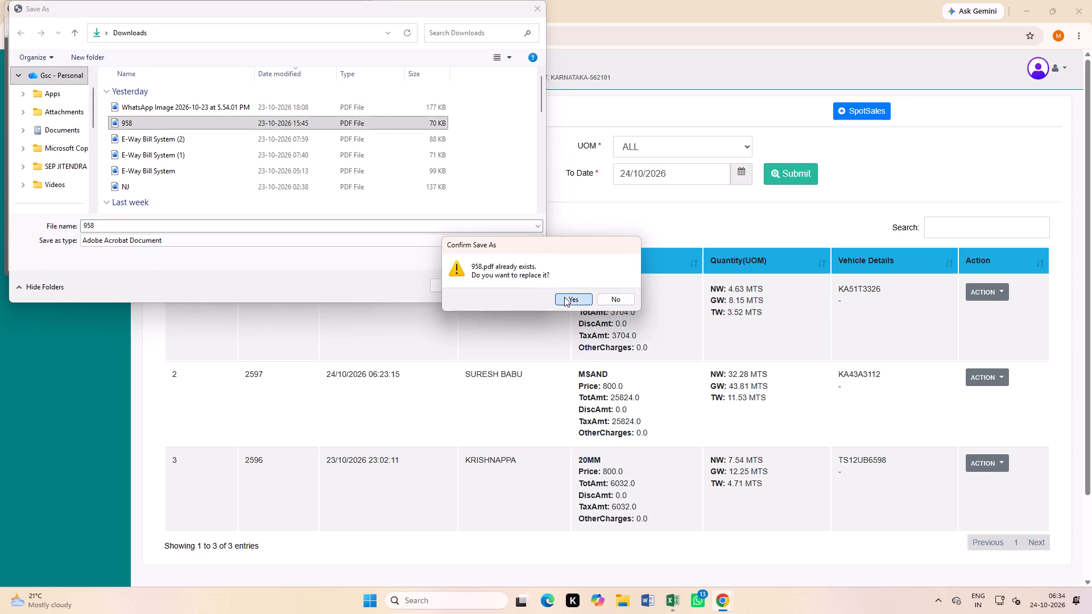
{"action": "left_click", "coordinate": [564, 297]}
{"action": "left_click", "coordinate": [357, 6]}
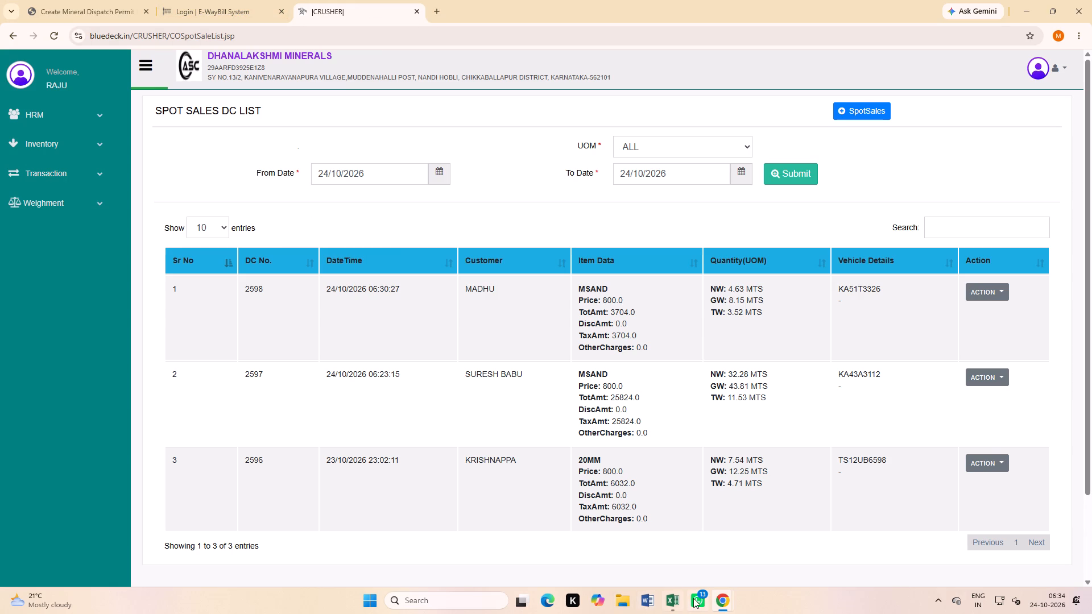
Open the saved 958 file from the Downloads folder in Word.
{"action": "left_click", "coordinate": [627, 598]}
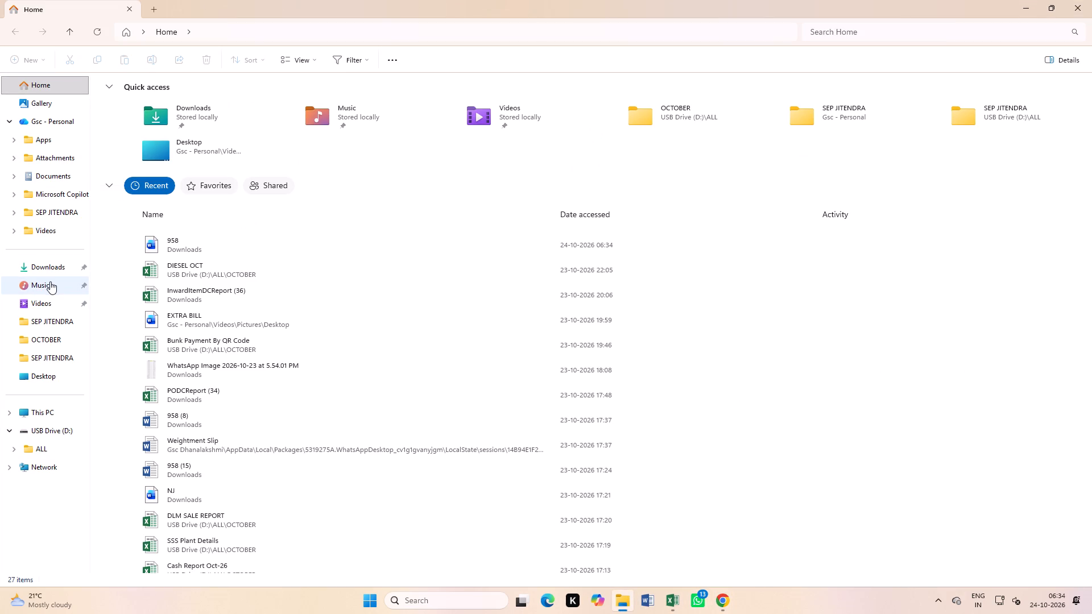
{"action": "left_click", "coordinate": [55, 267]}
{"action": "double_click", "coordinate": [130, 117]}
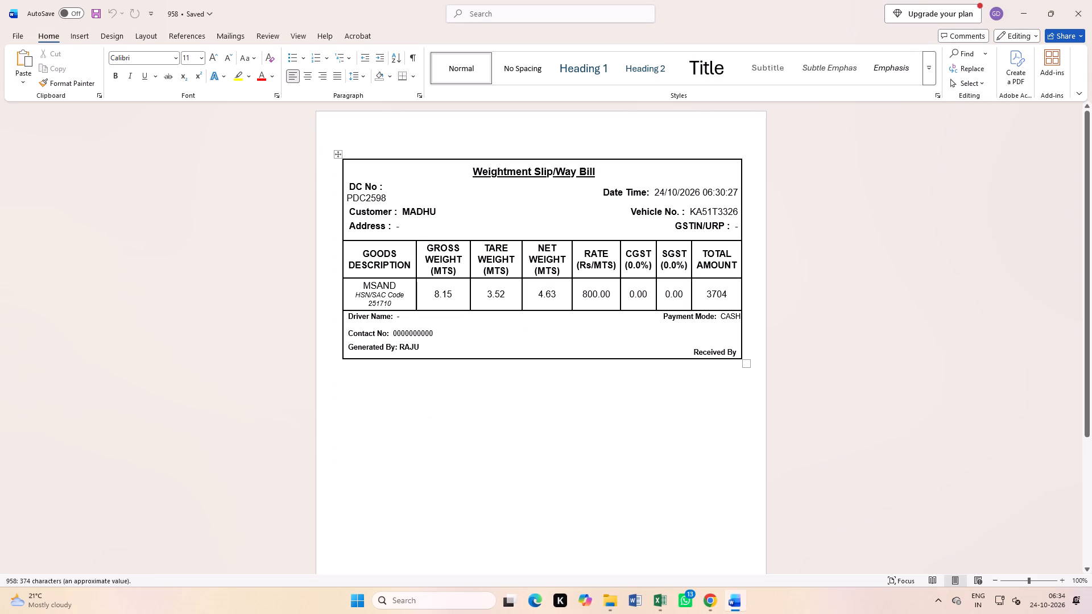
Set the net weight in the MSAND row of the slip to 5.50.
{"action": "left_click", "coordinate": [542, 294]}
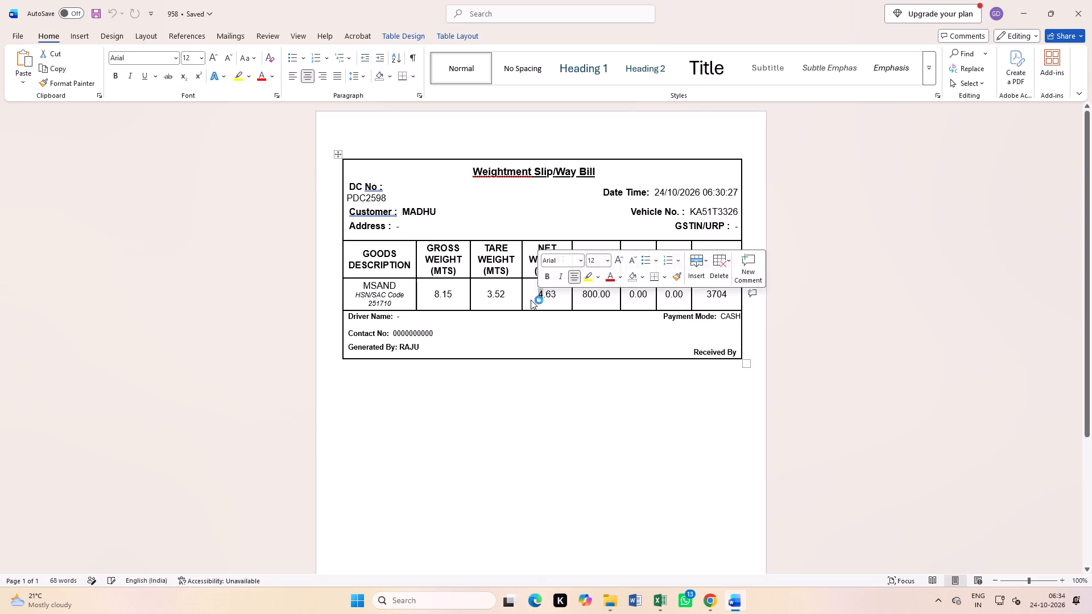
{"action": "key", "text": "5"}
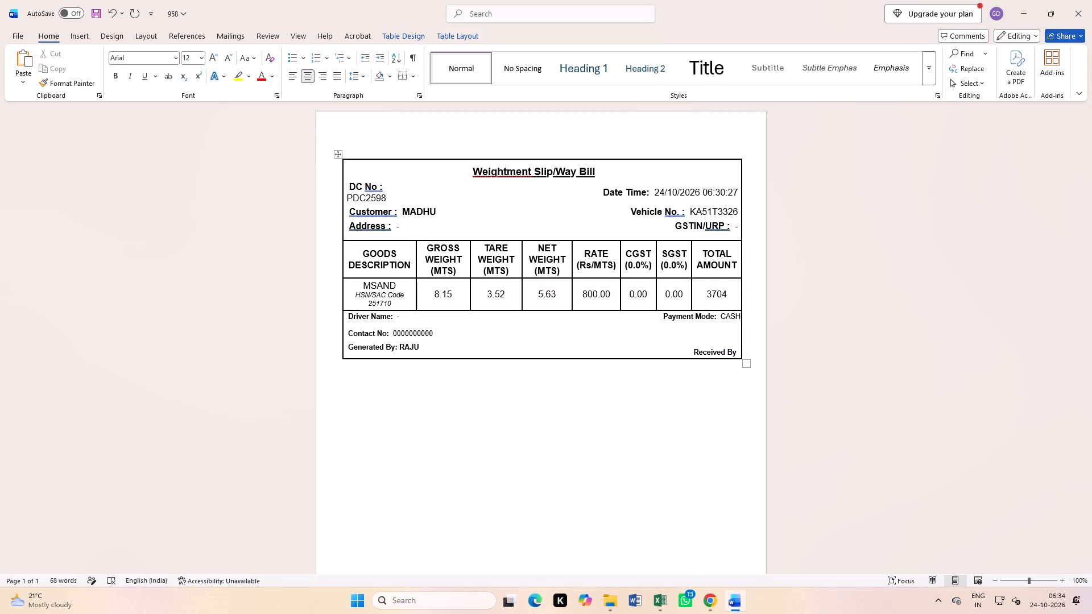
{"action": "left_click", "coordinate": [556, 294]}
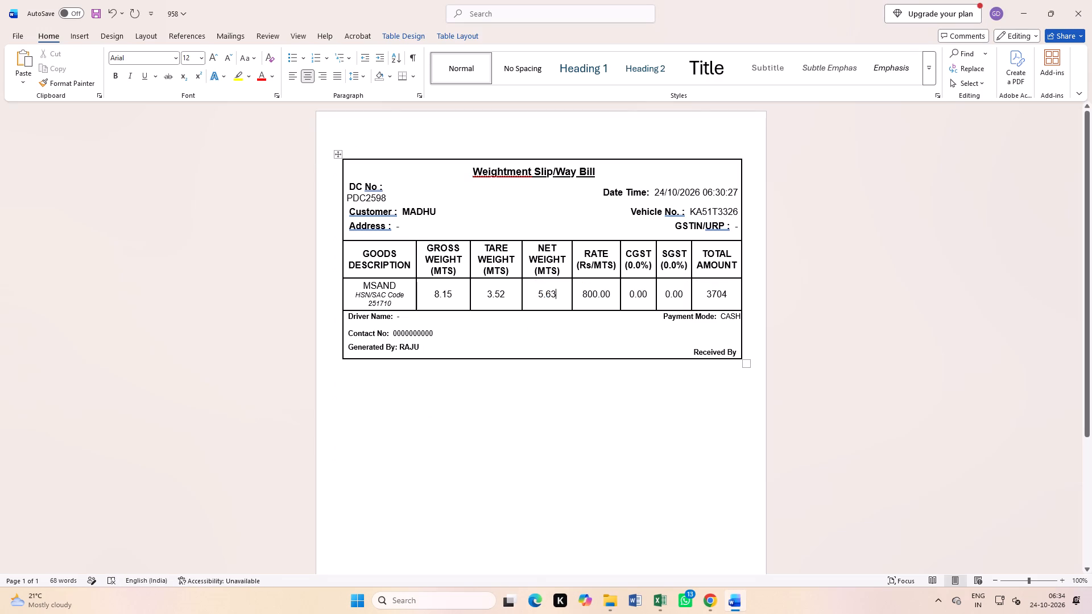
{"action": "key", "text": "BackSpace"}
{"action": "key", "text": "BackSpace"}
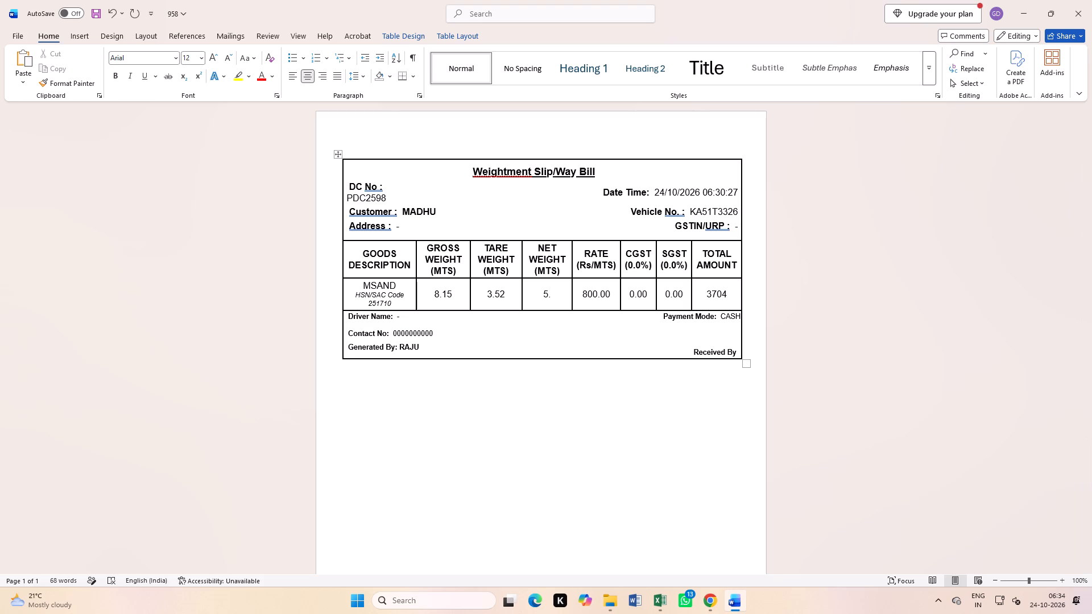
{"action": "type", "text": "05"}
{"action": "key", "text": "BackSpace"}
{"action": "key", "text": "BackSpace"}
{"action": "type", "text": "50"}
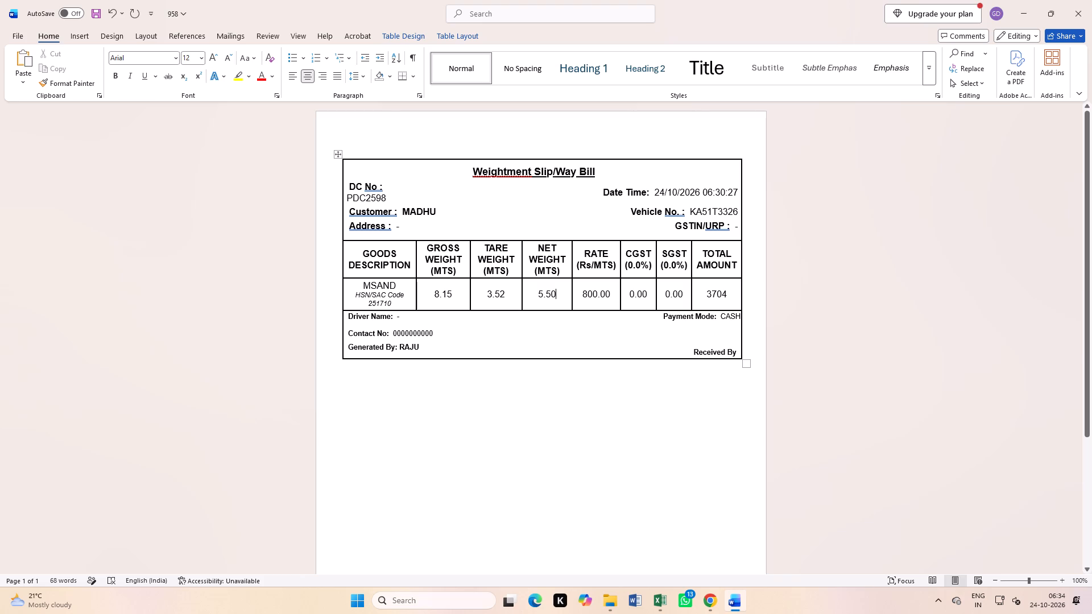
Set the MSAND row's tare weight to 3.30 and its gross weight to 8.80.
{"action": "left_click_drag", "start_coordinate": [453, 295], "coordinate": [443, 296]}
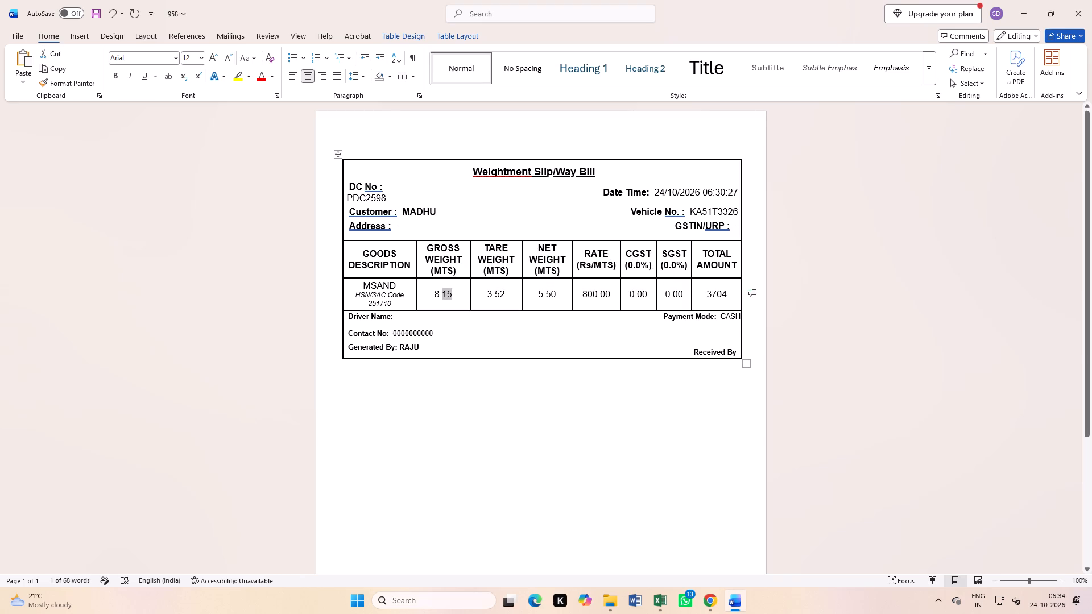
{"action": "left_click_drag", "start_coordinate": [506, 296], "coordinate": [496, 295]}
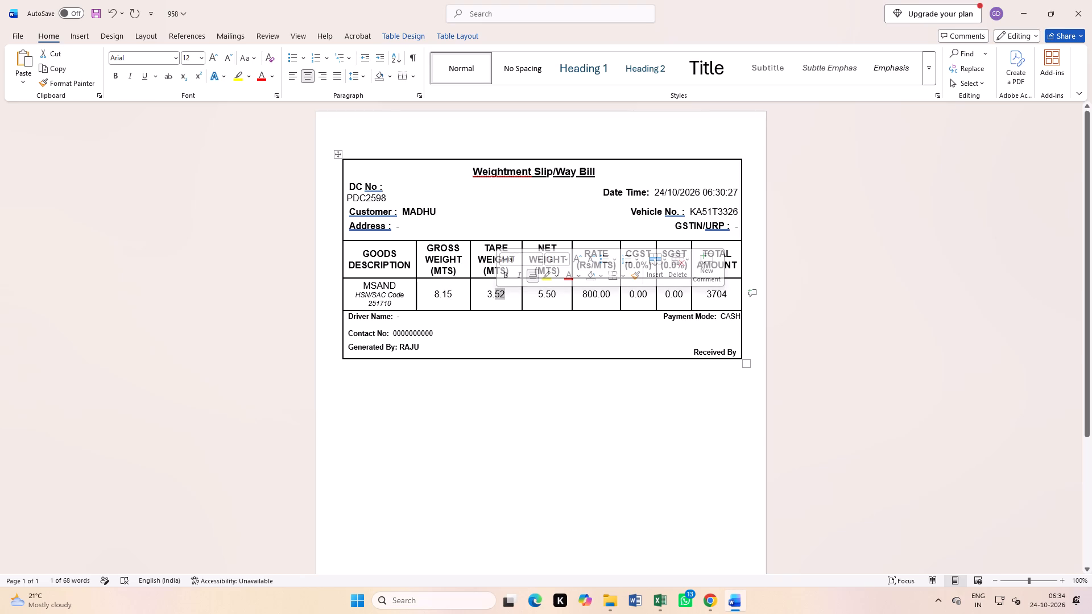
{"action": "type", "text": "30"}
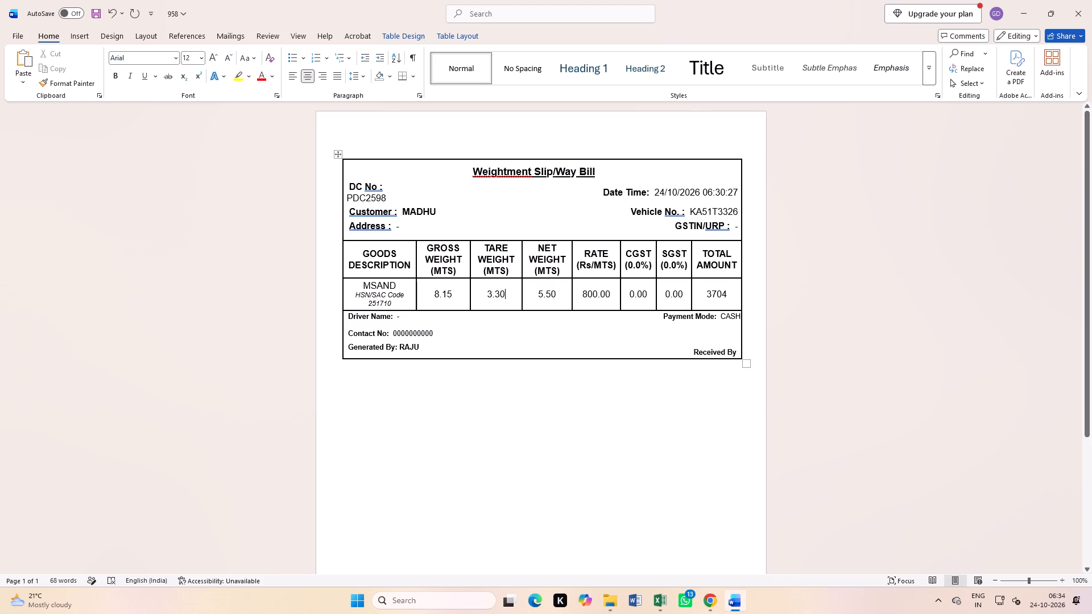
{"action": "left_click_drag", "start_coordinate": [451, 297], "coordinate": [444, 296]}
{"action": "key", "text": "8"}
{"action": "key", "text": "0"}
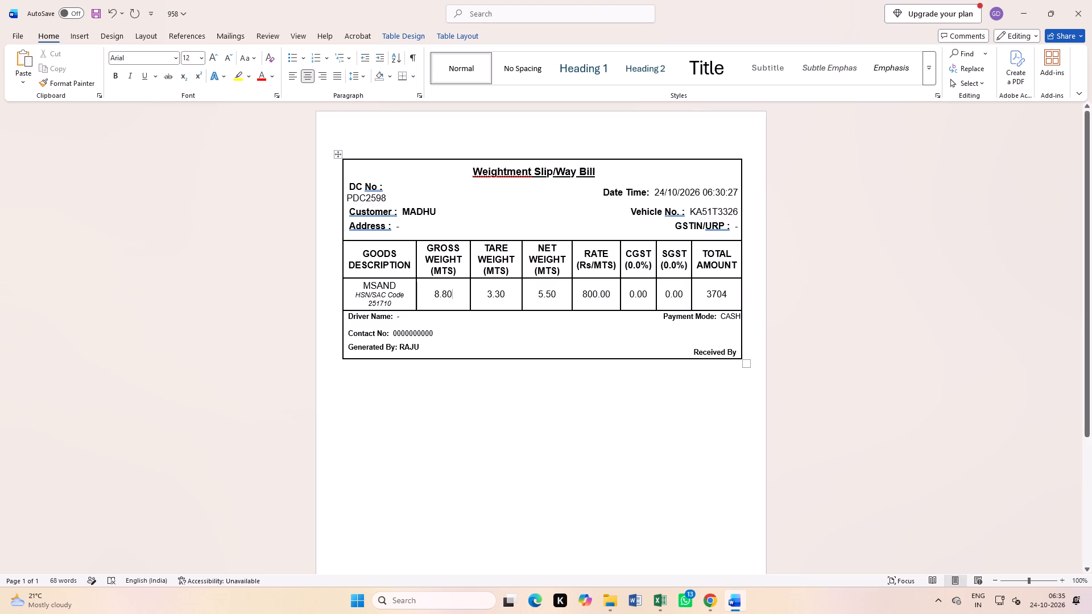
Set the total amount in the MSAND row to 4400.
{"action": "left_click_drag", "start_coordinate": [729, 291], "coordinate": [705, 293]}
{"action": "type", "text": "44"}
{"action": "type", "text": "00"}
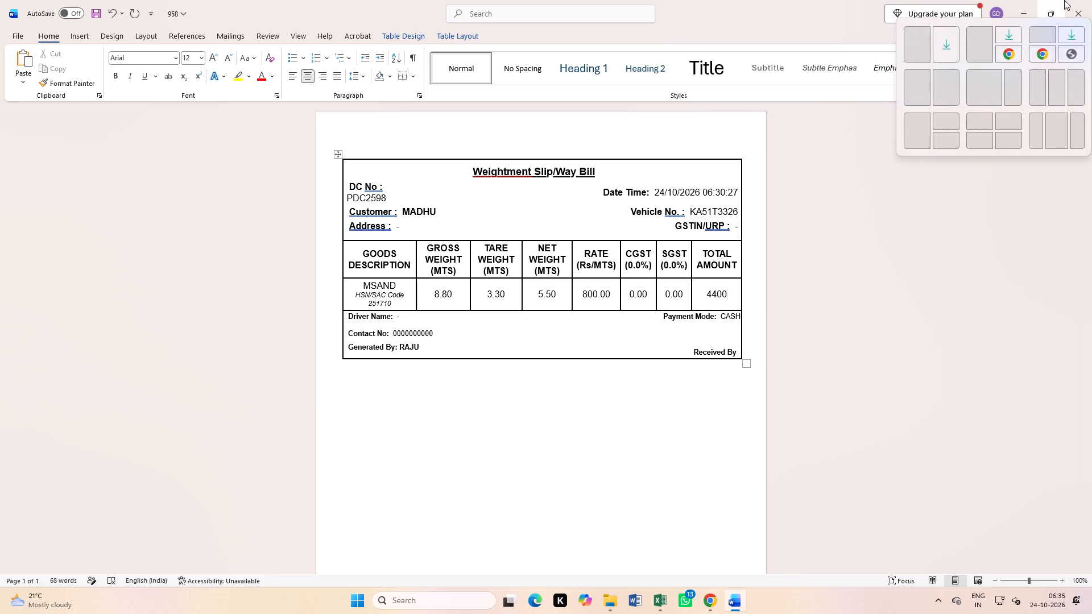
Print one copy of the edited slip on the Canon LBP6030/6040/6018L printer.
{"action": "key", "text": "ctrl+p"}
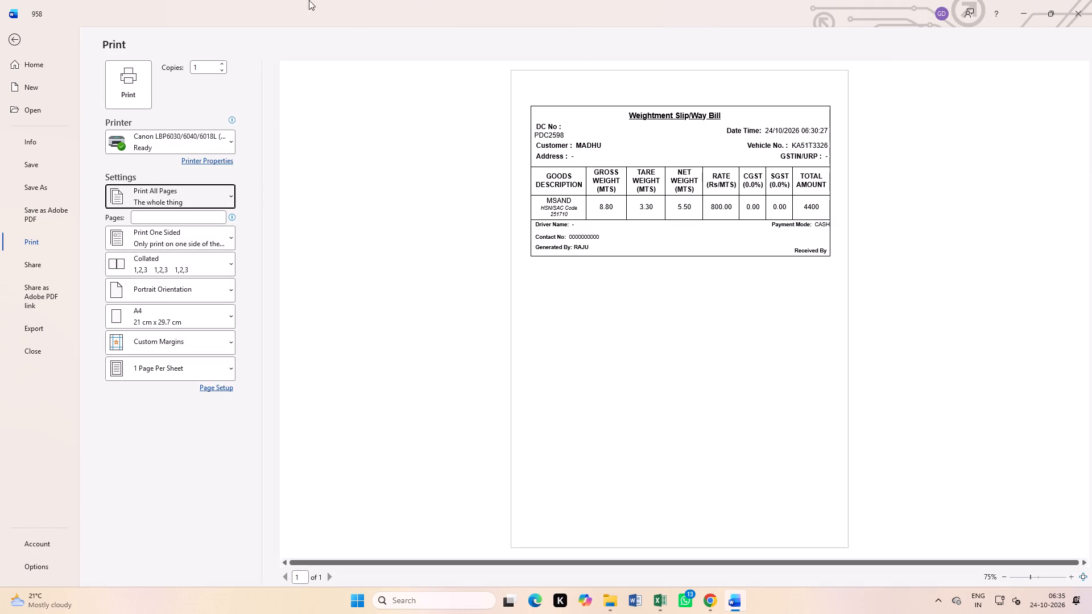
{"action": "left_click", "coordinate": [127, 83]}
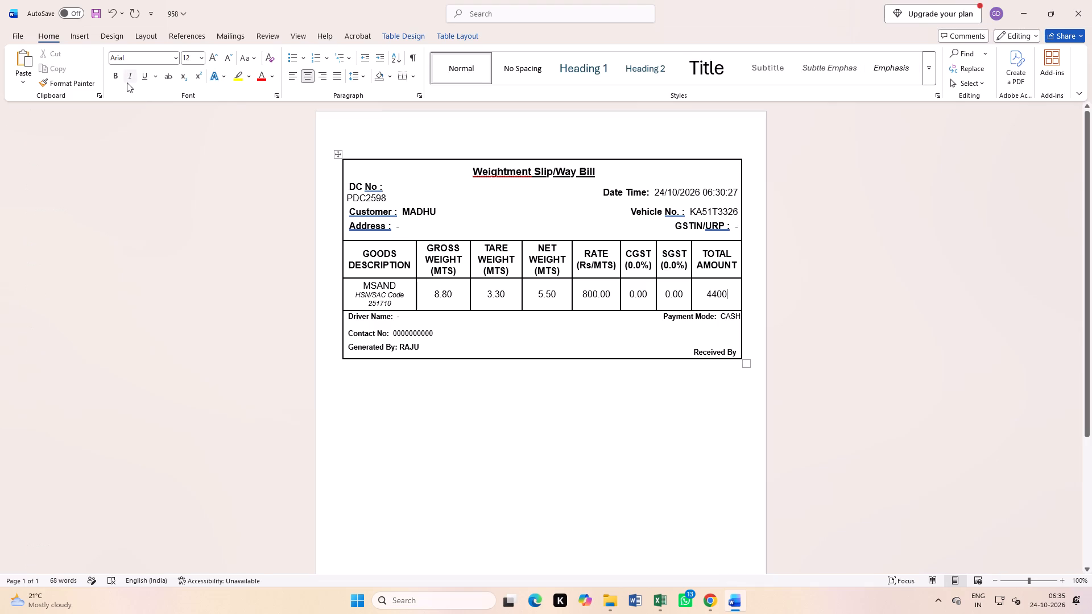
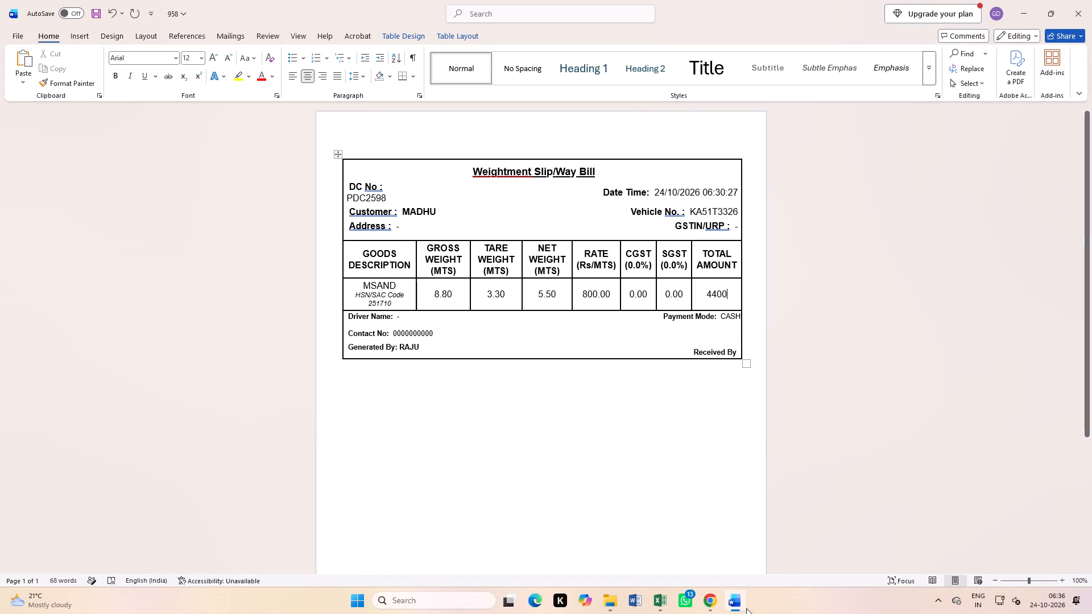
Switch to the spot sales DC list in Chrome and open the print view of DC 2597.
{"action": "left_click", "coordinate": [710, 610]}
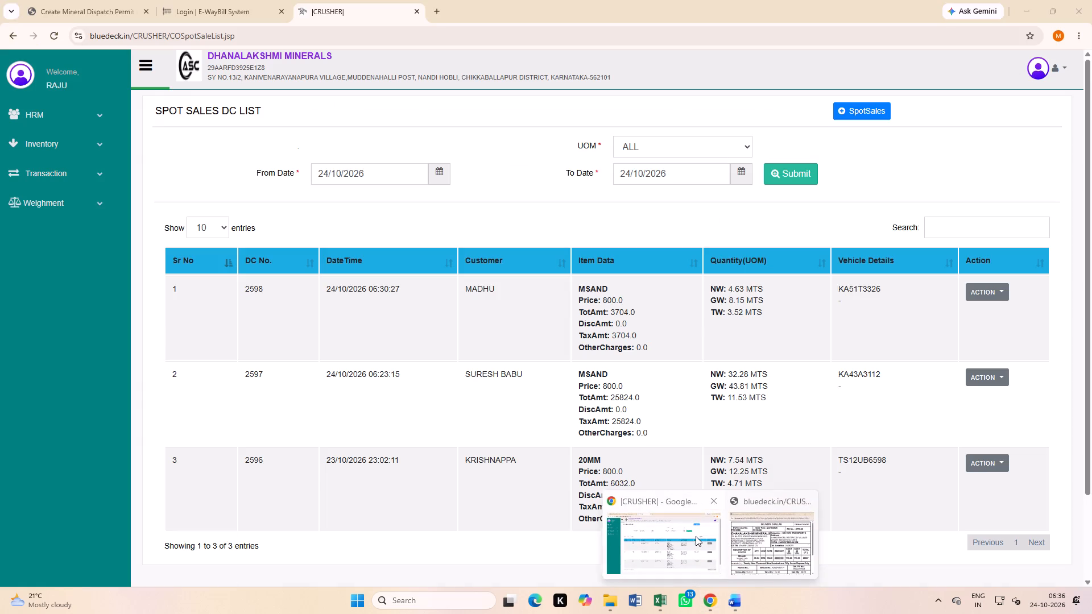
{"action": "left_click", "coordinate": [696, 536]}
{"action": "left_click", "coordinate": [978, 371]}
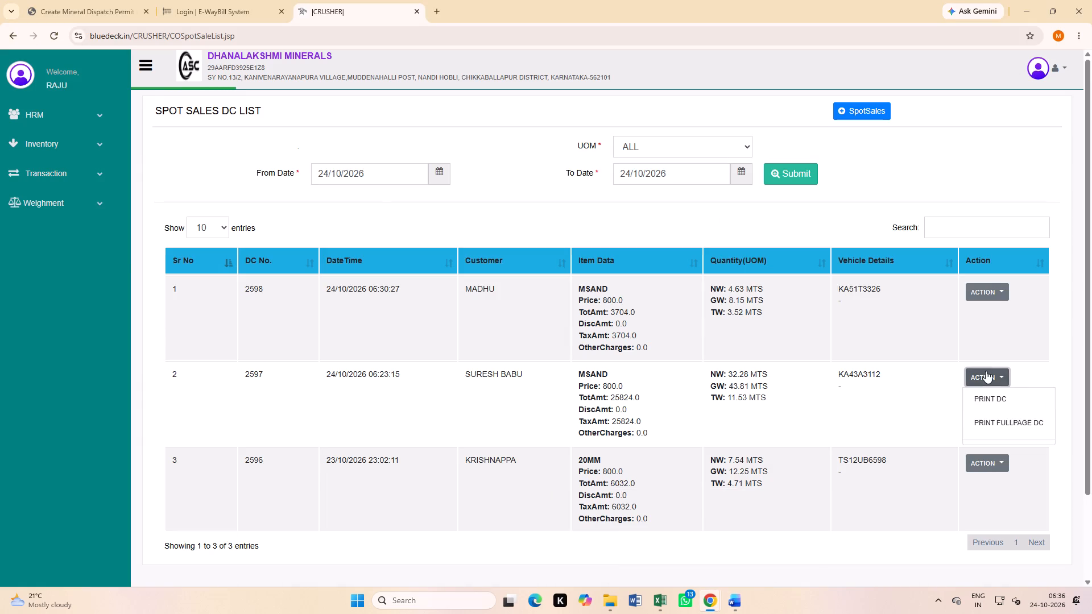
{"action": "left_click", "coordinate": [1012, 406]}
Export the PDC2597 slip without price and name as a PDF, replacing the existing 958 file in Downloads, and close the slip window.
{"action": "scroll", "coordinate": [189, 213], "scroll_direction": "down", "scroll_amount": 5}
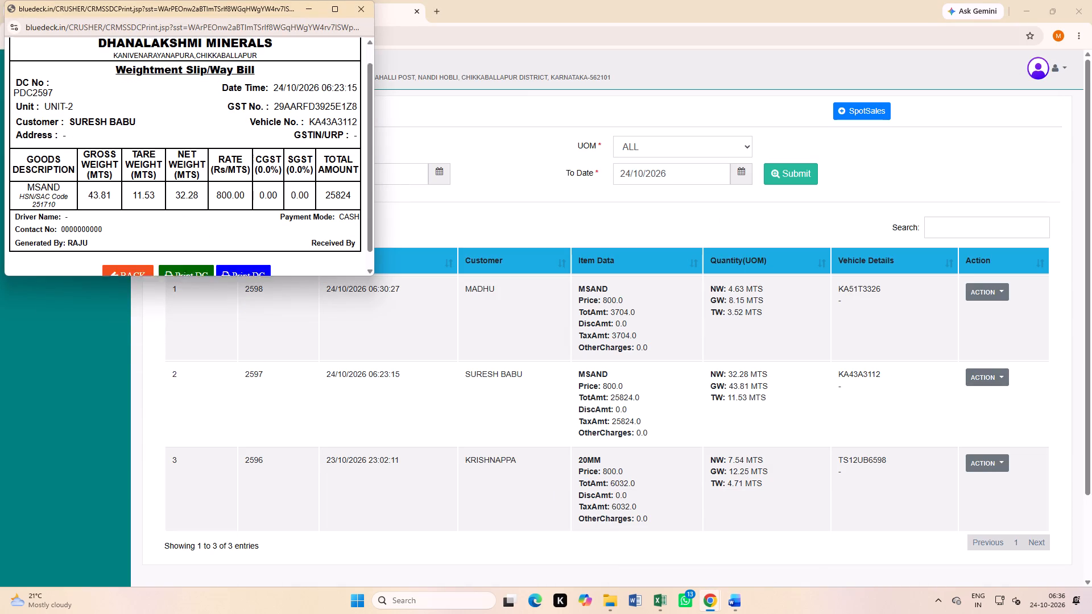
{"action": "scroll", "coordinate": [189, 213], "scroll_direction": "down", "scroll_amount": 2}
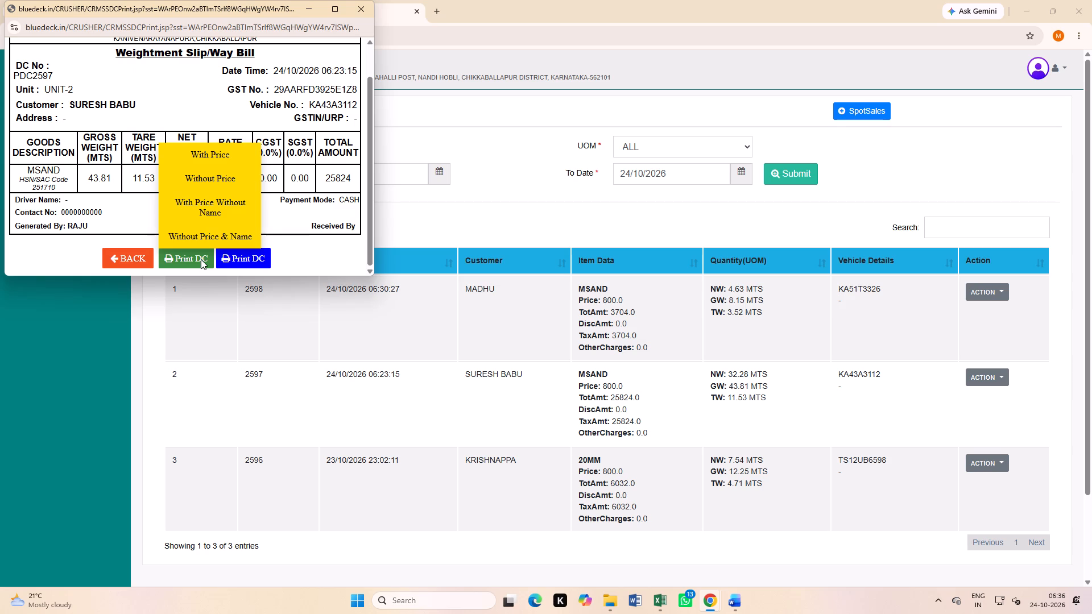
{"action": "left_click", "coordinate": [212, 236]}
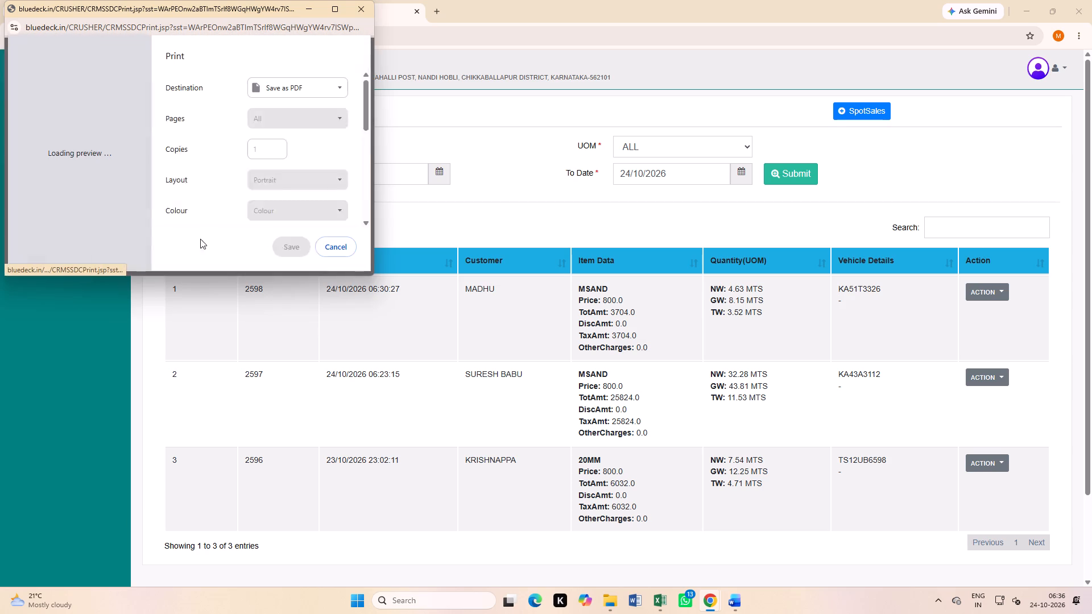
{"action": "left_click", "coordinate": [301, 256]}
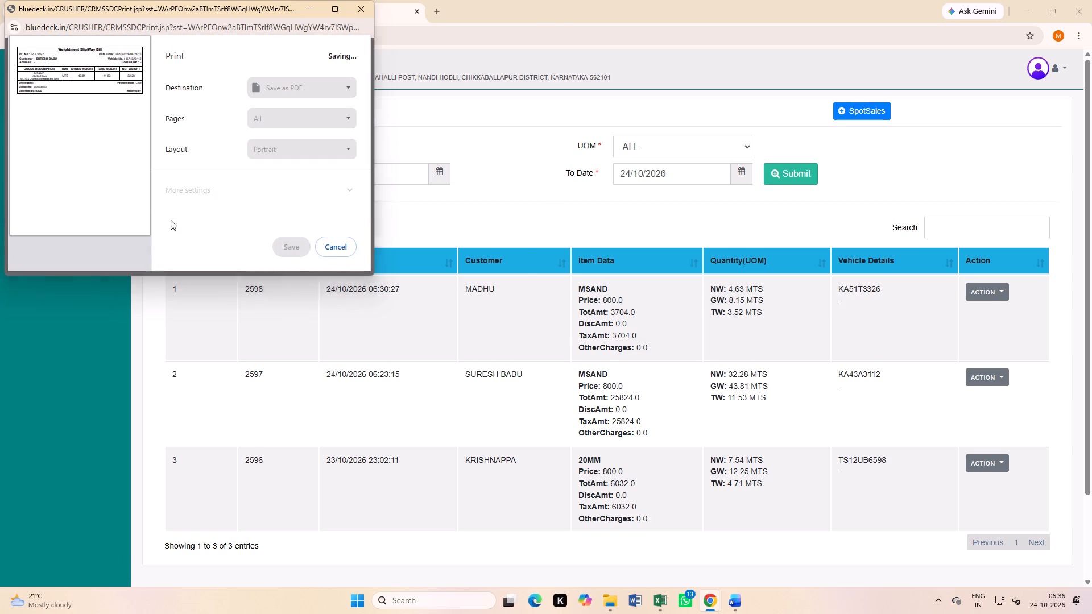
{"action": "double_click", "coordinate": [139, 110]}
{"action": "left_click", "coordinate": [585, 297]}
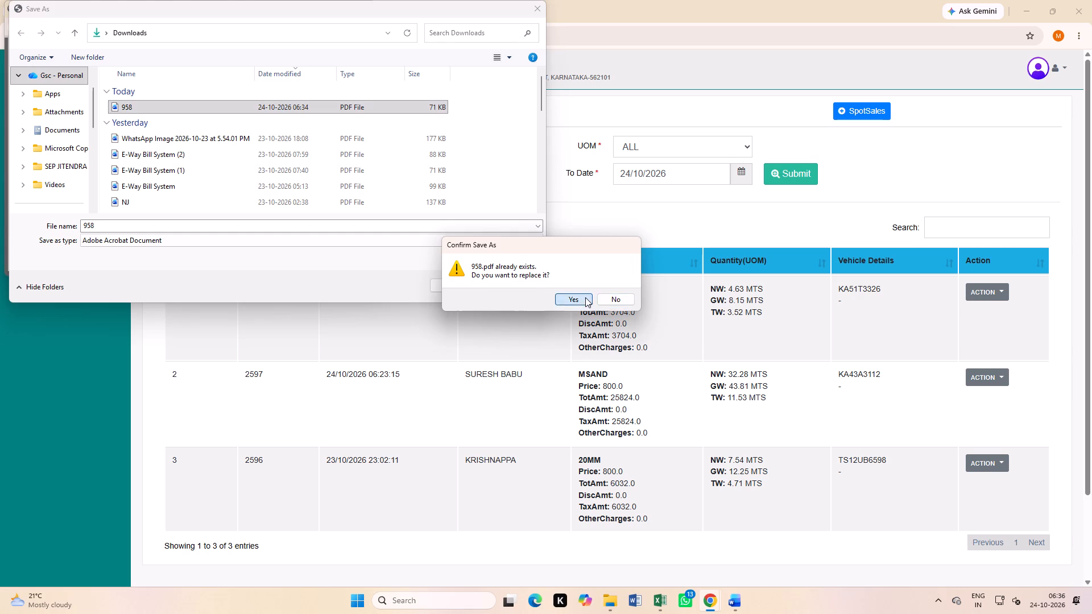
{"action": "left_click", "coordinate": [365, 9]}
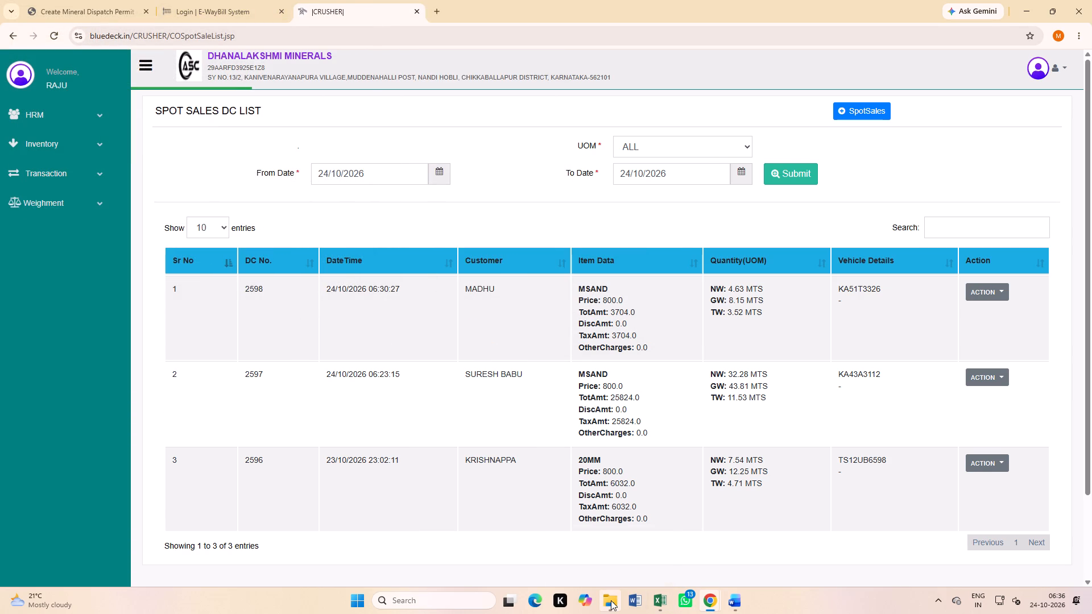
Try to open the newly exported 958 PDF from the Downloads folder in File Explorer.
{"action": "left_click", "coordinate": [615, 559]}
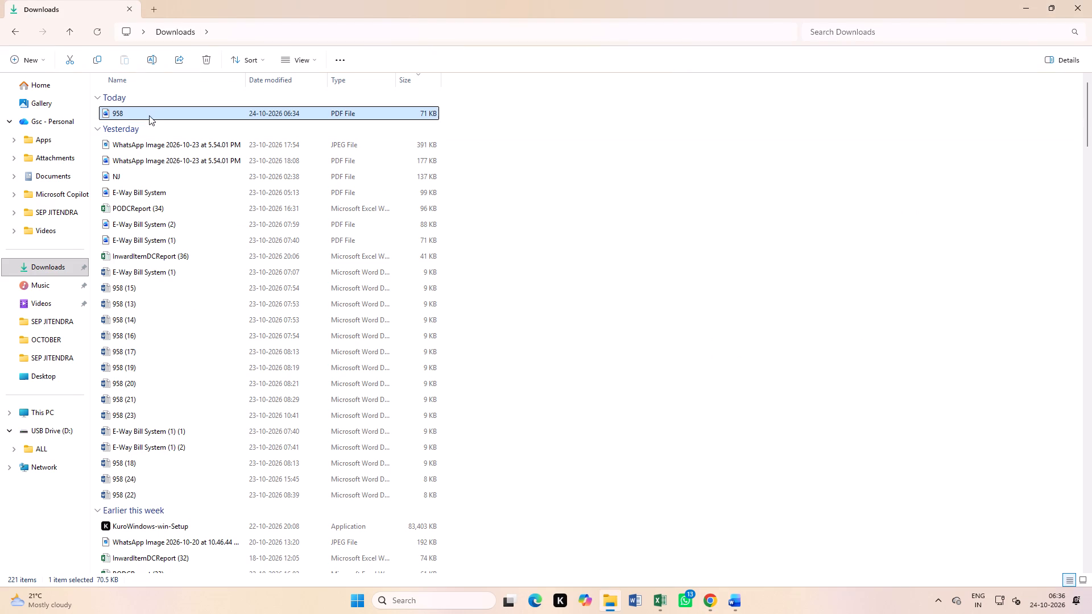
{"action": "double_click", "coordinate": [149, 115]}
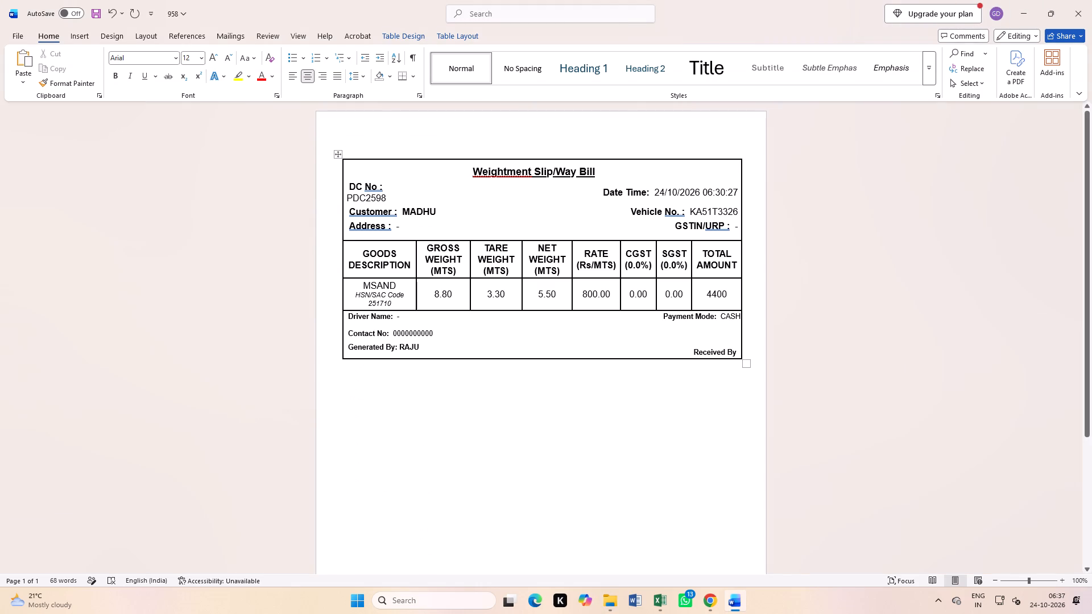
Close the edited PDC2598 slip document in Word.
{"action": "left_click", "coordinate": [1078, 13]}
{"action": "left_click", "coordinate": [599, 384]}
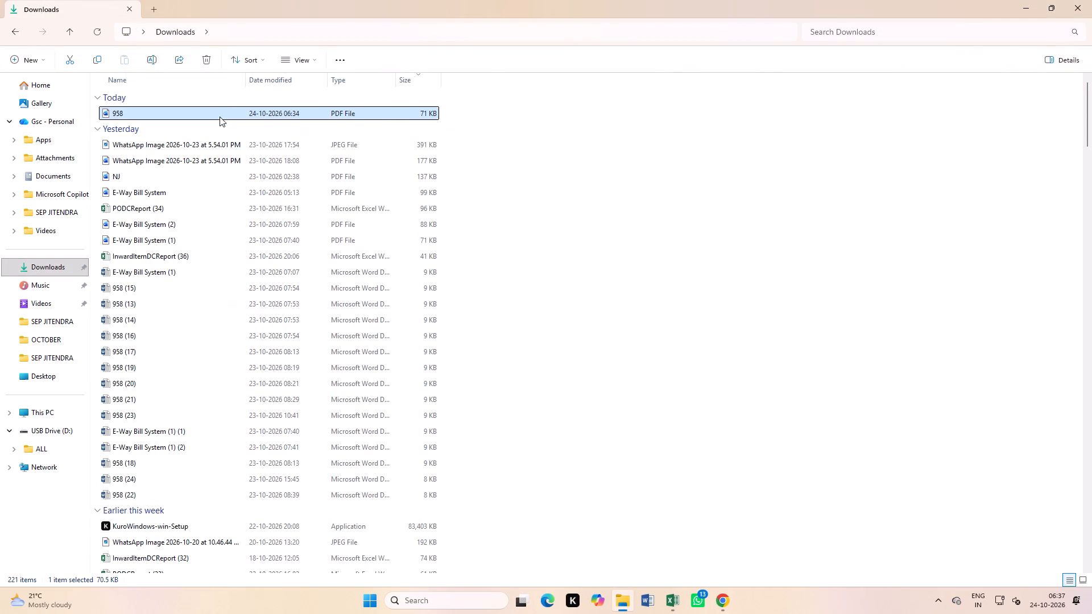
Open the 958 PDF from the Downloads folder.
{"action": "double_click", "coordinate": [224, 109]}
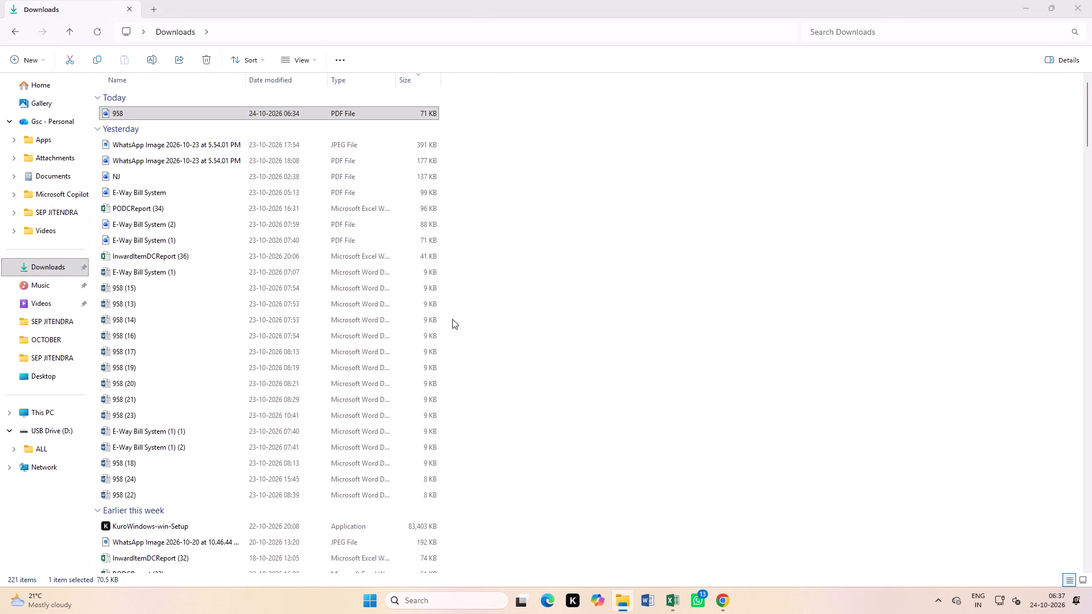
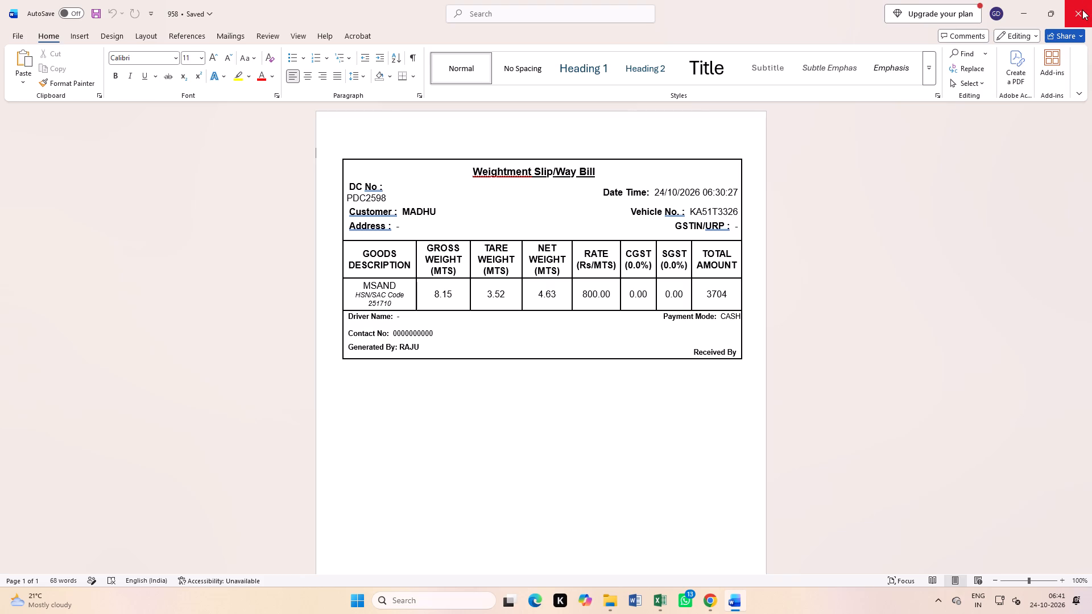
Close the 958 document showing the PDC2598 slip in Word.
{"action": "left_click", "coordinate": [1082, 10]}
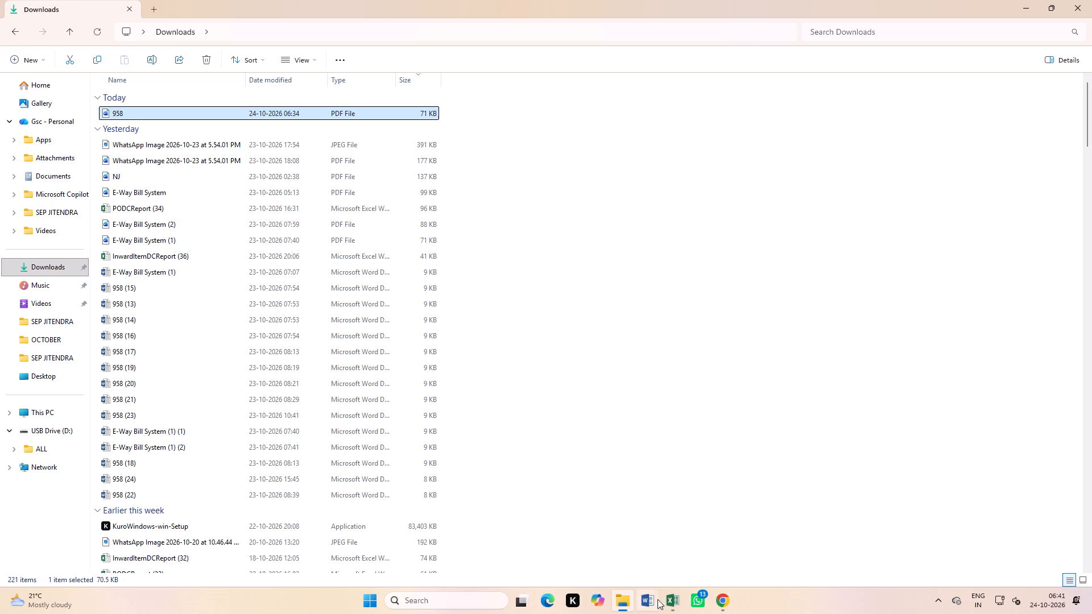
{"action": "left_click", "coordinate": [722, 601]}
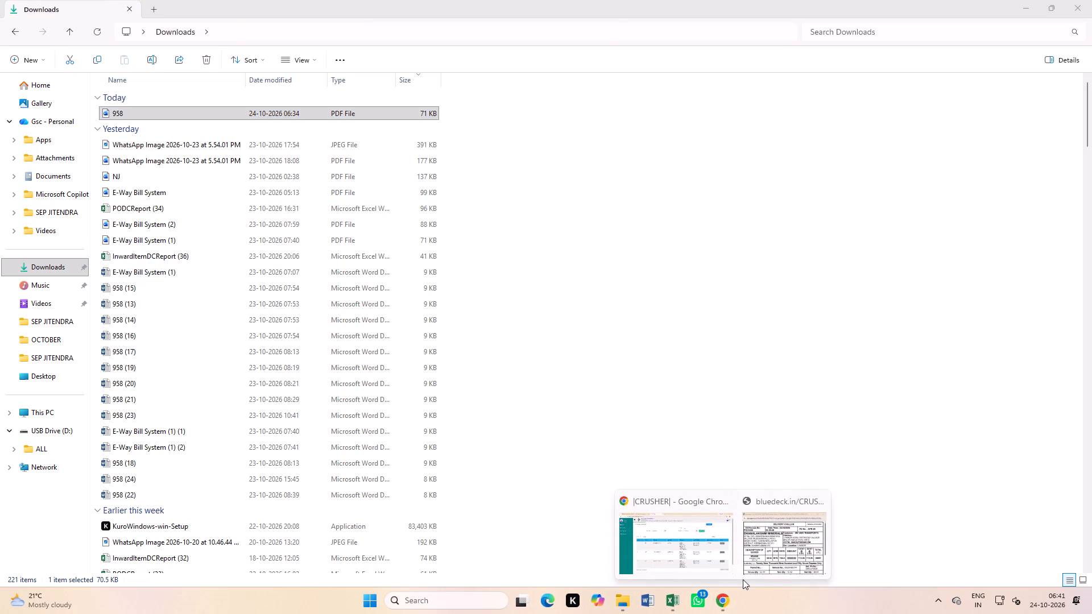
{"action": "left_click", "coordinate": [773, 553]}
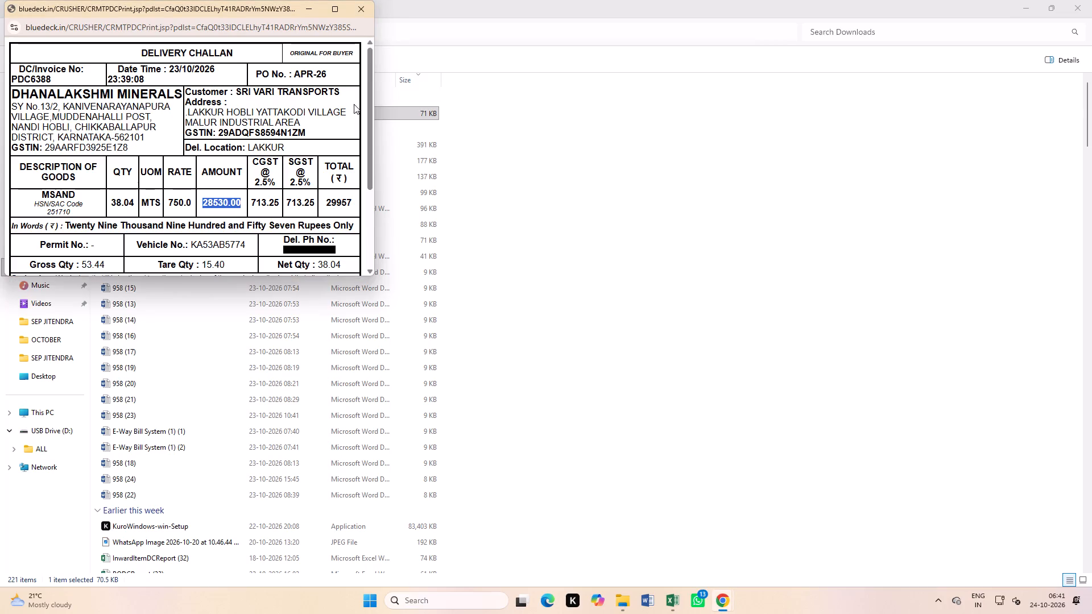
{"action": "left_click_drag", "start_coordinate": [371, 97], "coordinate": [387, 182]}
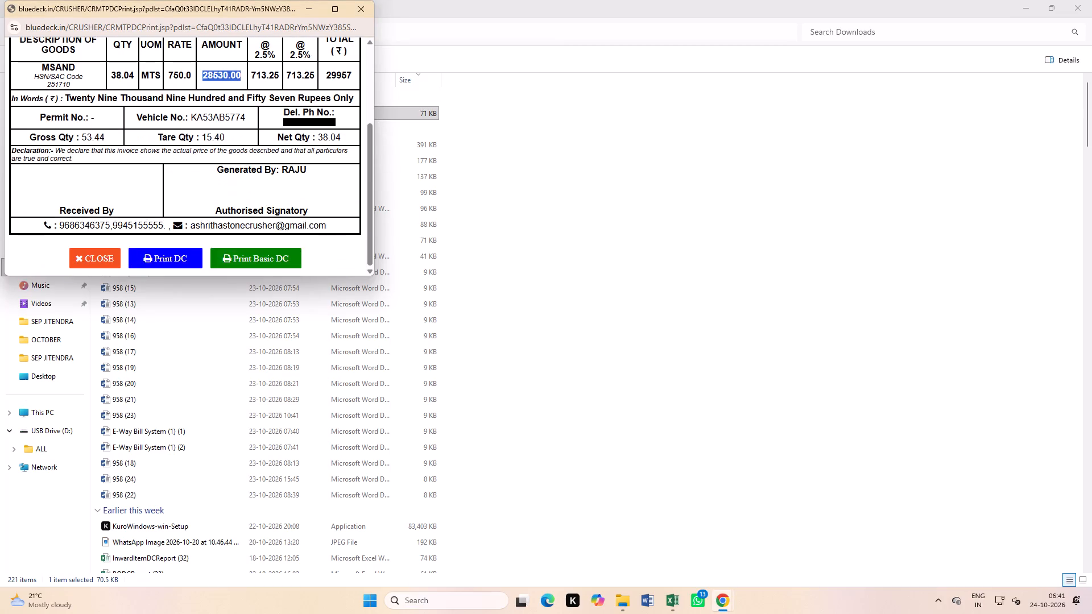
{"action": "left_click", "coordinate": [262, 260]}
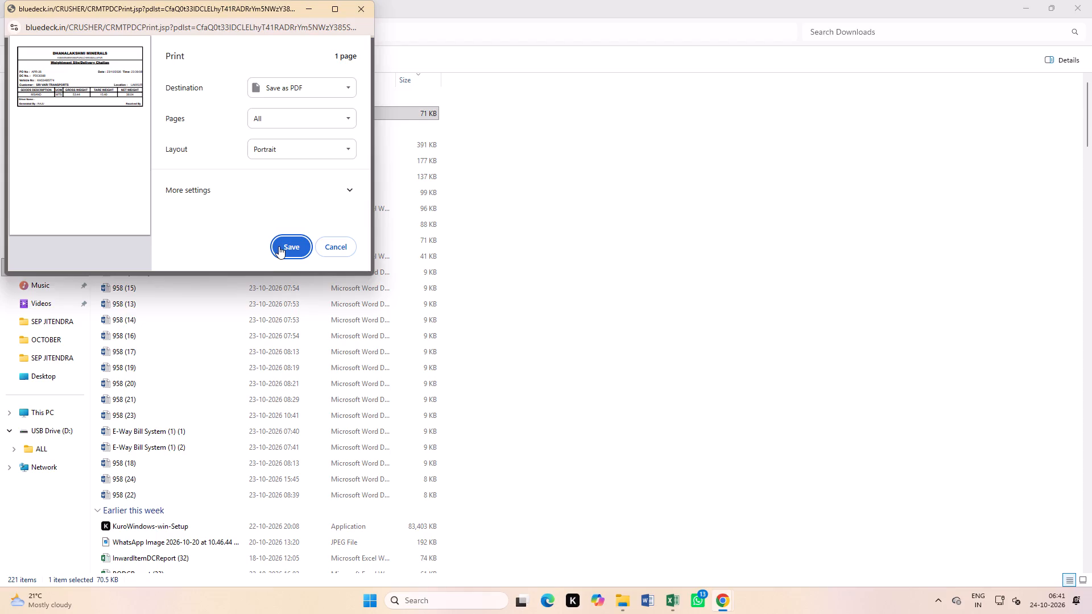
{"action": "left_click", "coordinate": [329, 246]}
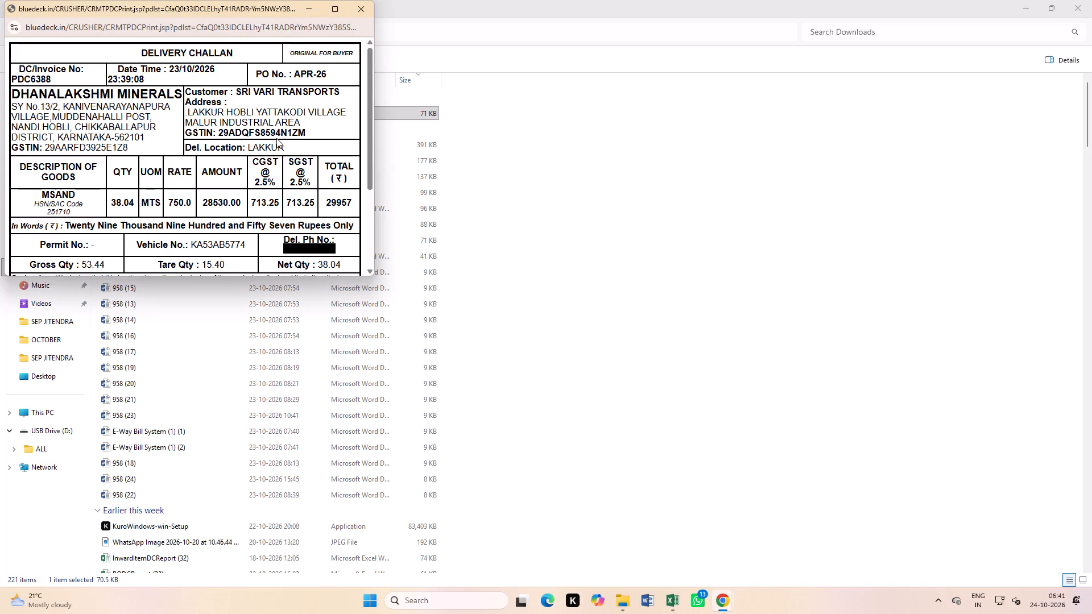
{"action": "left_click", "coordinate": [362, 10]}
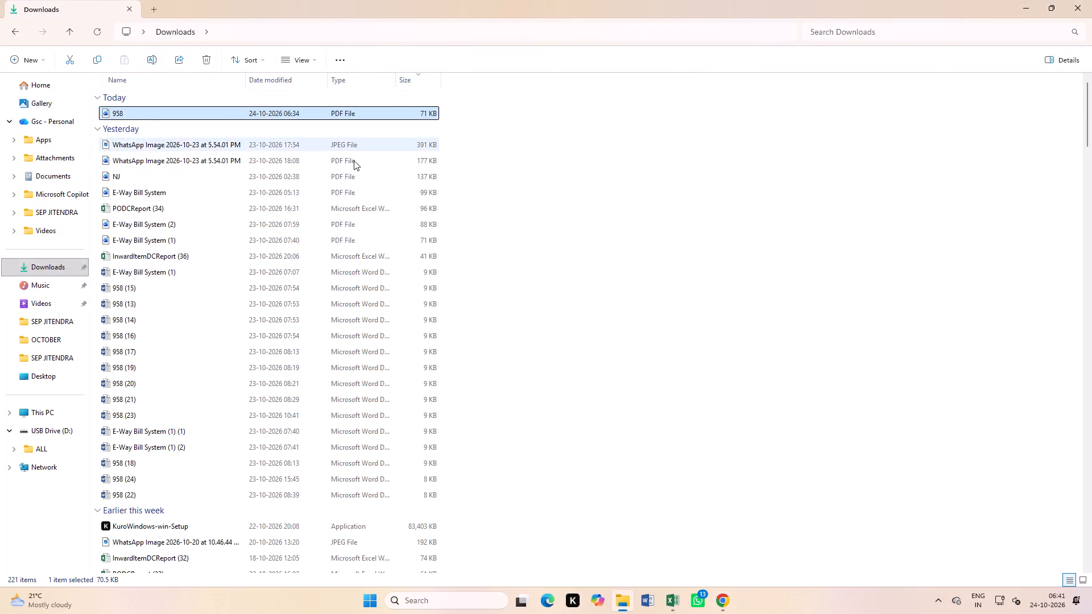
In Chrome, export the PDC2597 slip with price but without name as a PDF, replacing 958 in Downloads, and close the slip window.
{"action": "left_click", "coordinate": [729, 601]}
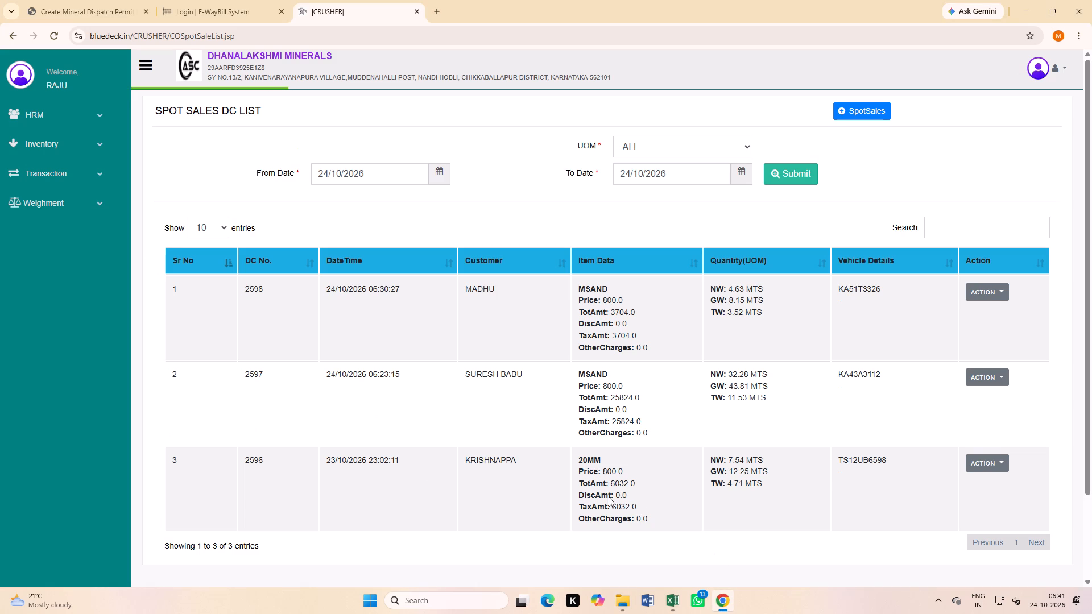
{"action": "left_click", "coordinate": [975, 378]}
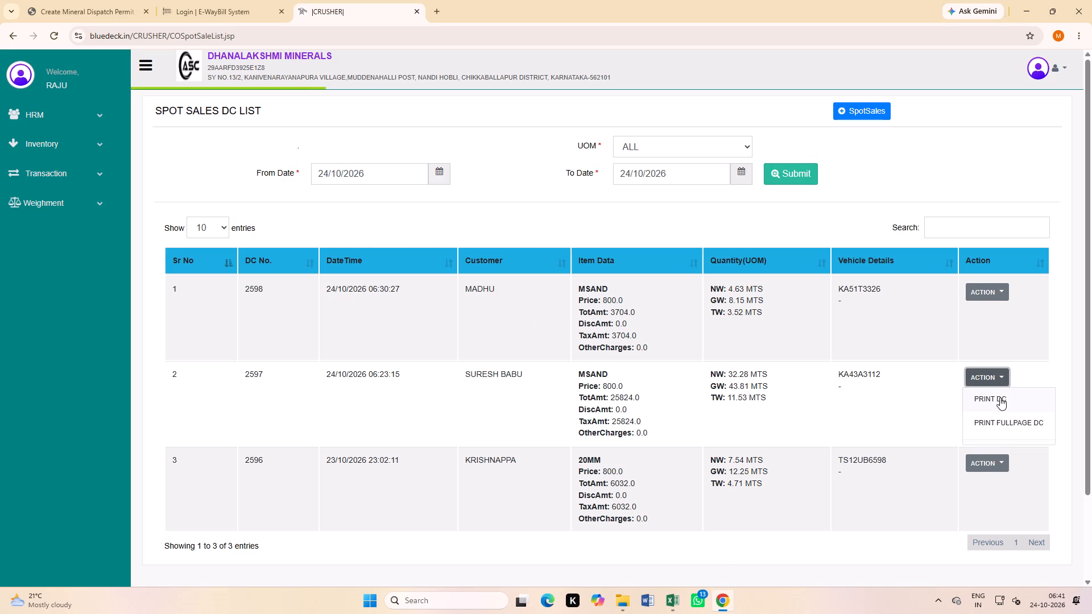
{"action": "left_click", "coordinate": [1000, 397]}
{"action": "scroll", "coordinate": [225, 196], "scroll_direction": "down", "scroll_amount": 3}
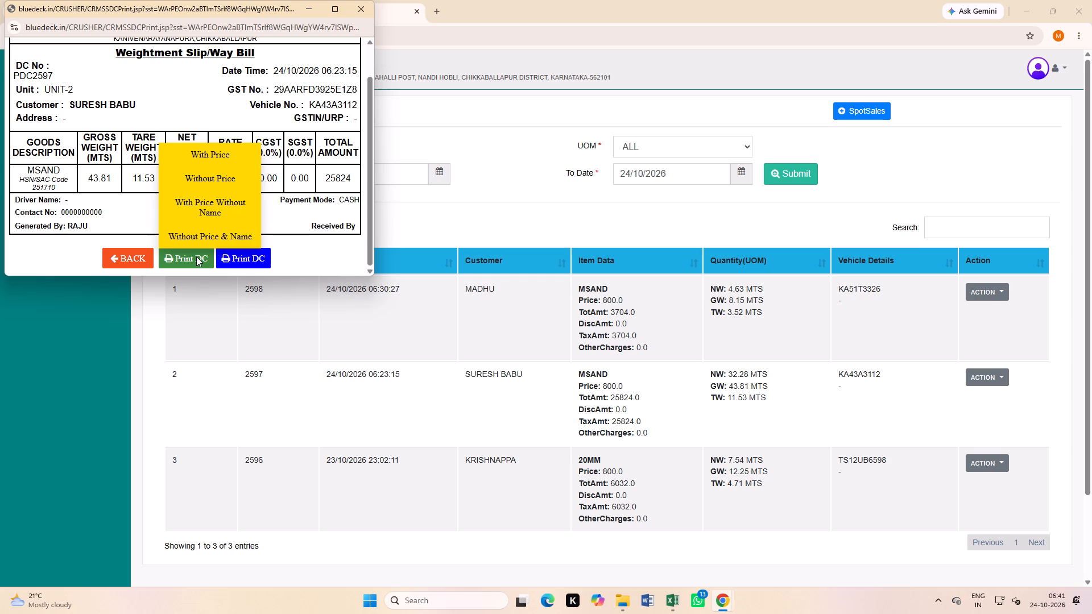
{"action": "left_click", "coordinate": [223, 208]}
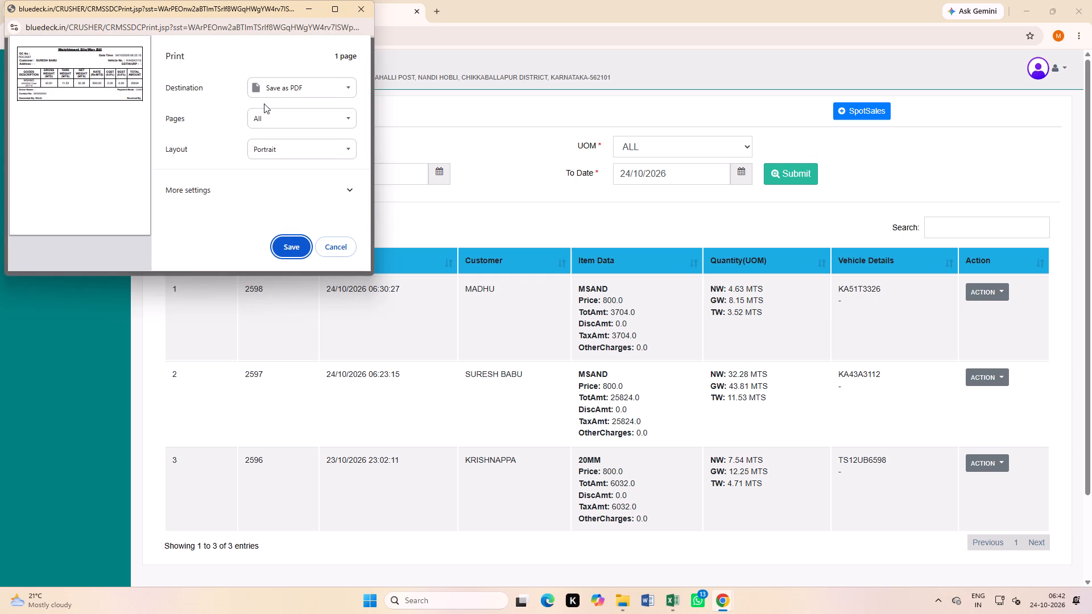
{"action": "left_click", "coordinate": [291, 246]}
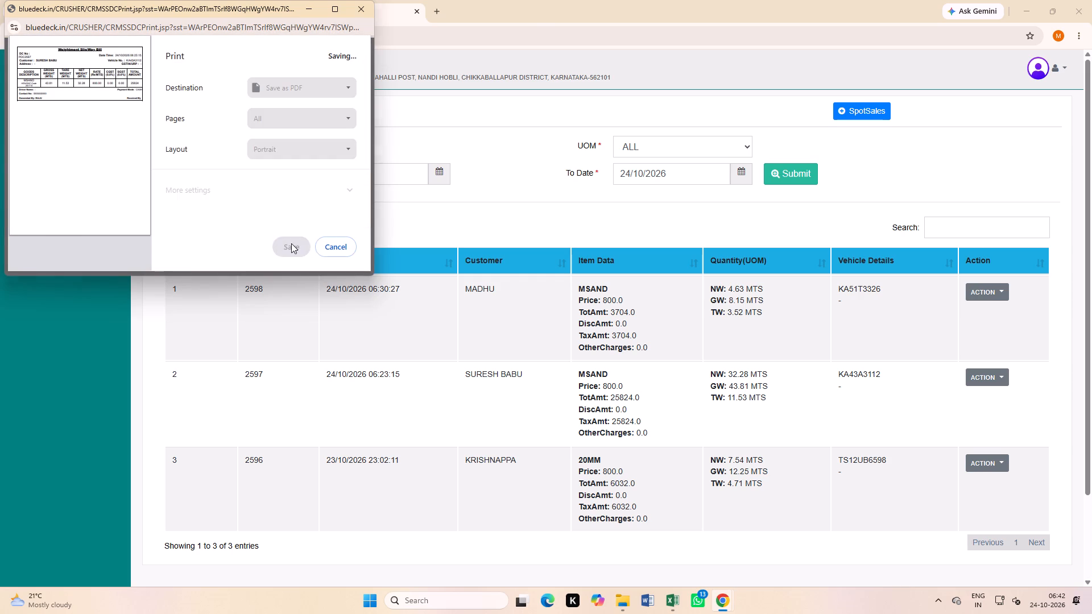
{"action": "left_click", "coordinate": [133, 110]}
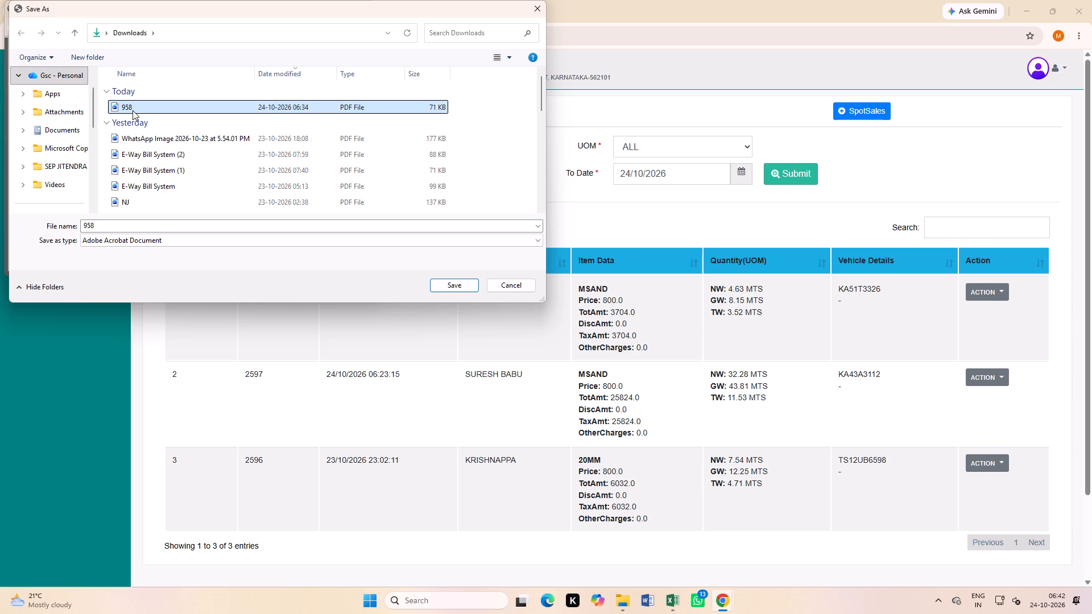
{"action": "double_click", "coordinate": [133, 110]}
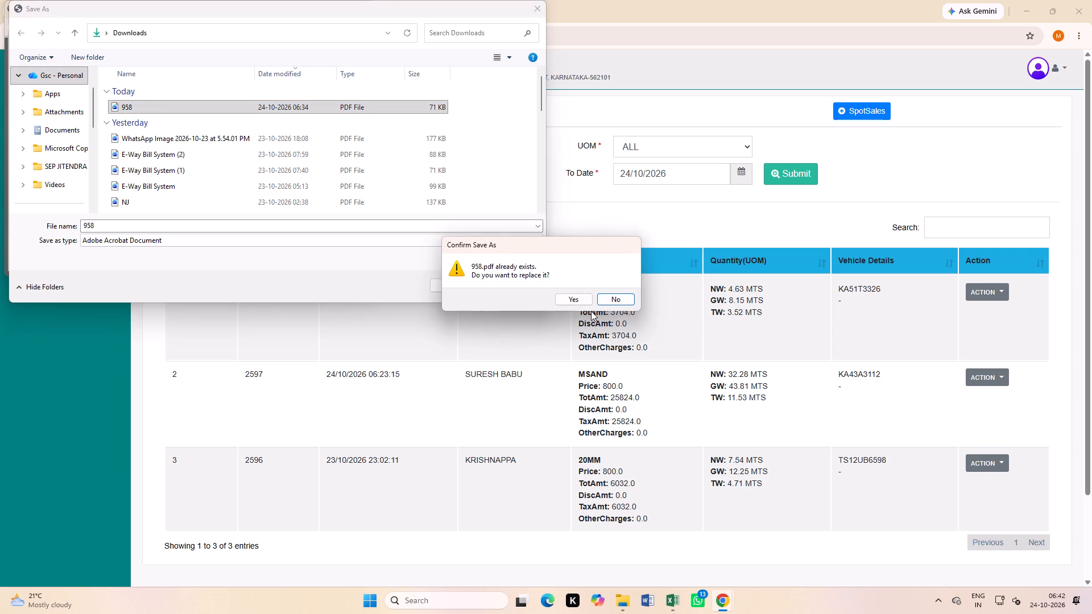
{"action": "left_click", "coordinate": [576, 303]}
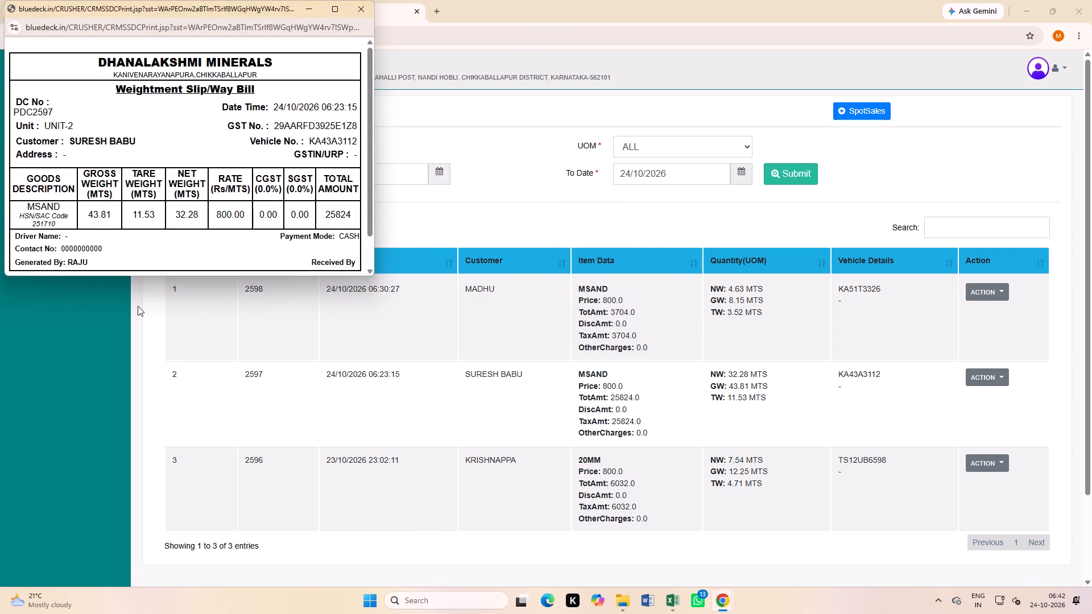
{"action": "left_click", "coordinate": [363, 13]}
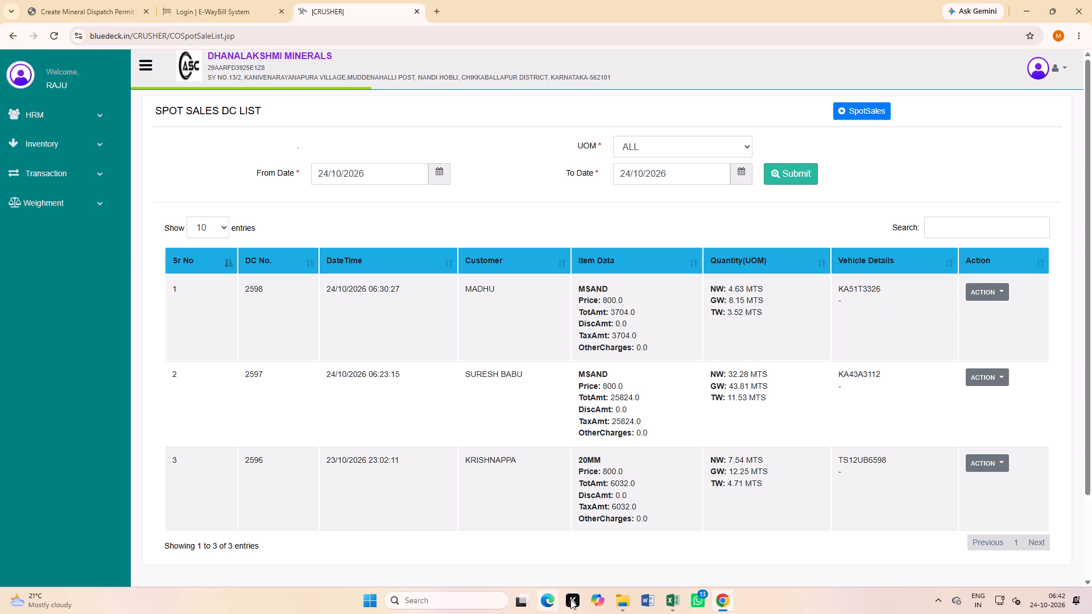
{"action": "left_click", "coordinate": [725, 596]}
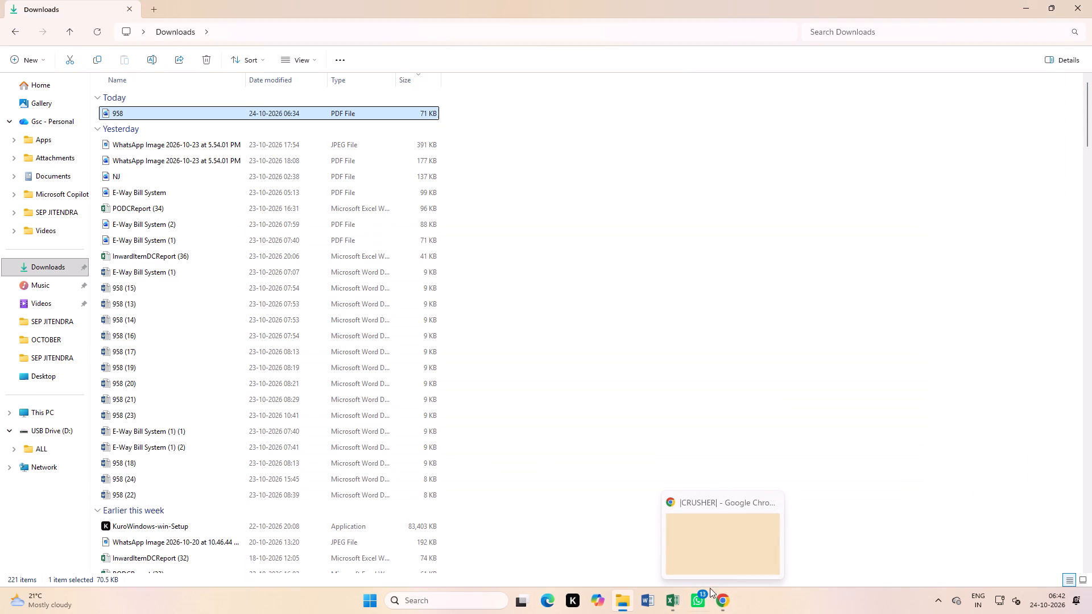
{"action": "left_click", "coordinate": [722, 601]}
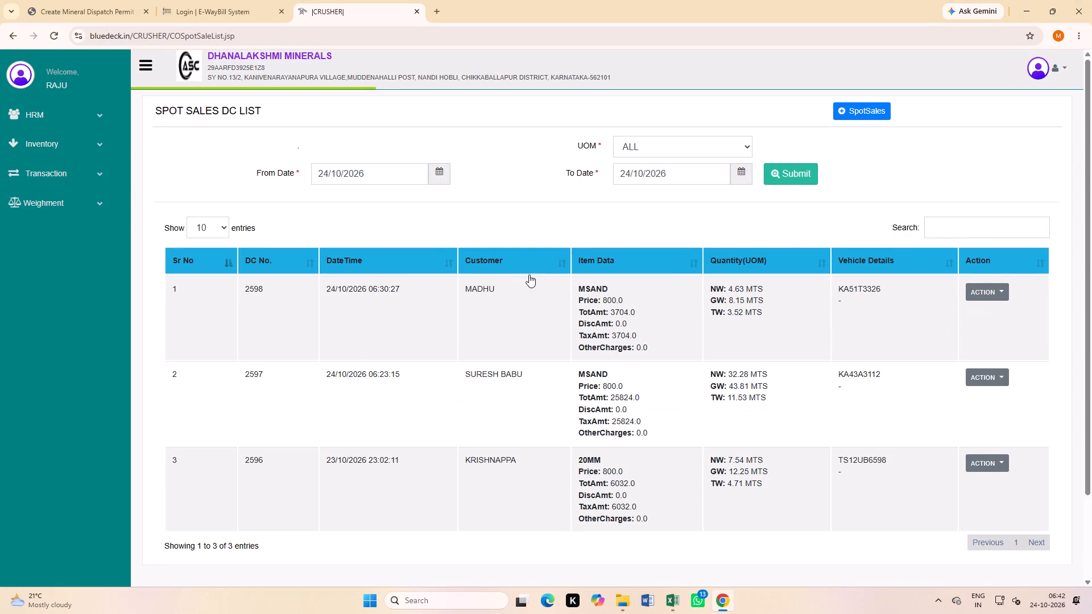
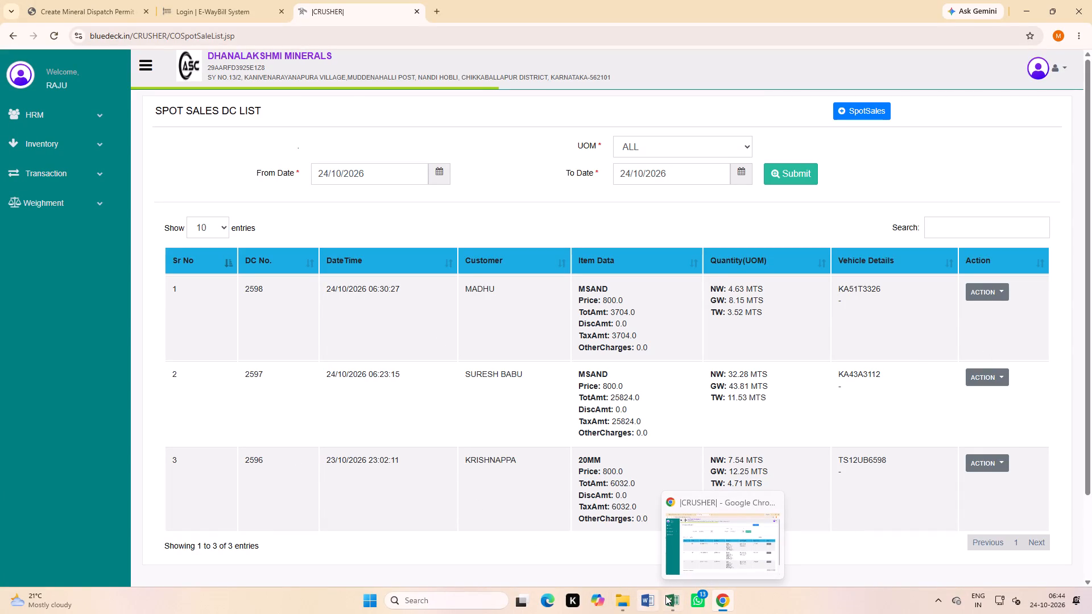
Switch to File Explorer and open the newly exported 958 file with the PDC2597 slip in Word.
{"action": "left_click", "coordinate": [621, 604]}
{"action": "double_click", "coordinate": [141, 116]}
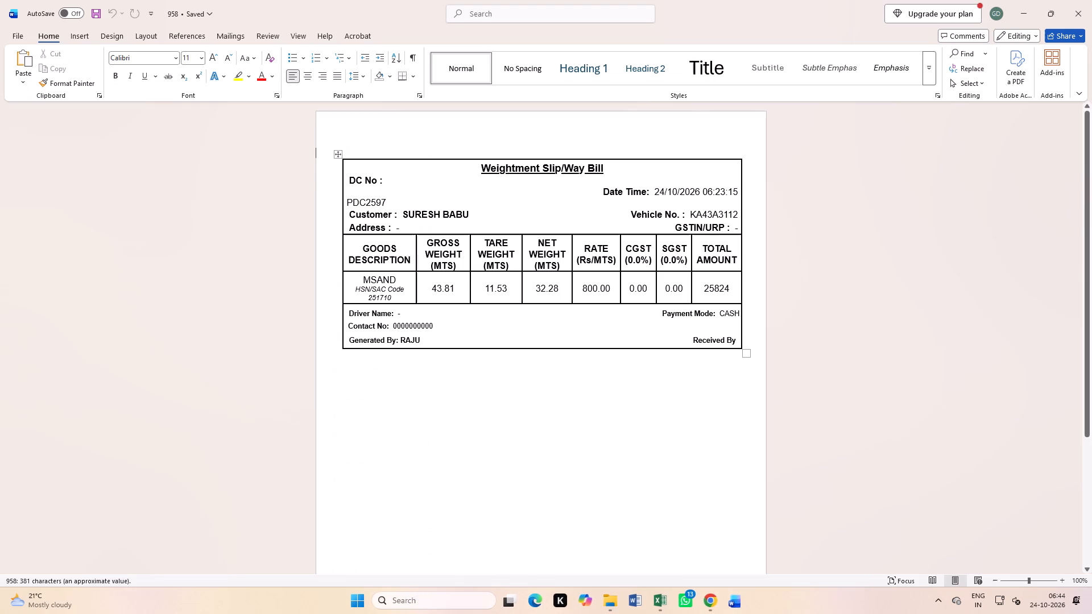
Update the slip's MSAND row to net weight 33.28, gross weight 44.81 and total amount 26624.
{"action": "left_click", "coordinate": [545, 289]}
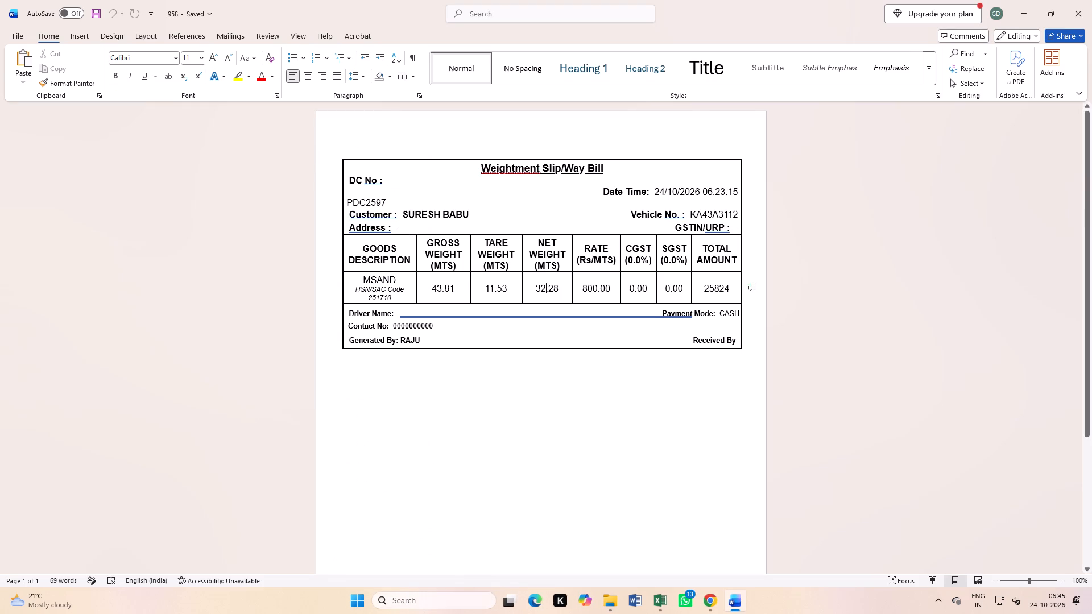
{"action": "key", "text": "3"}
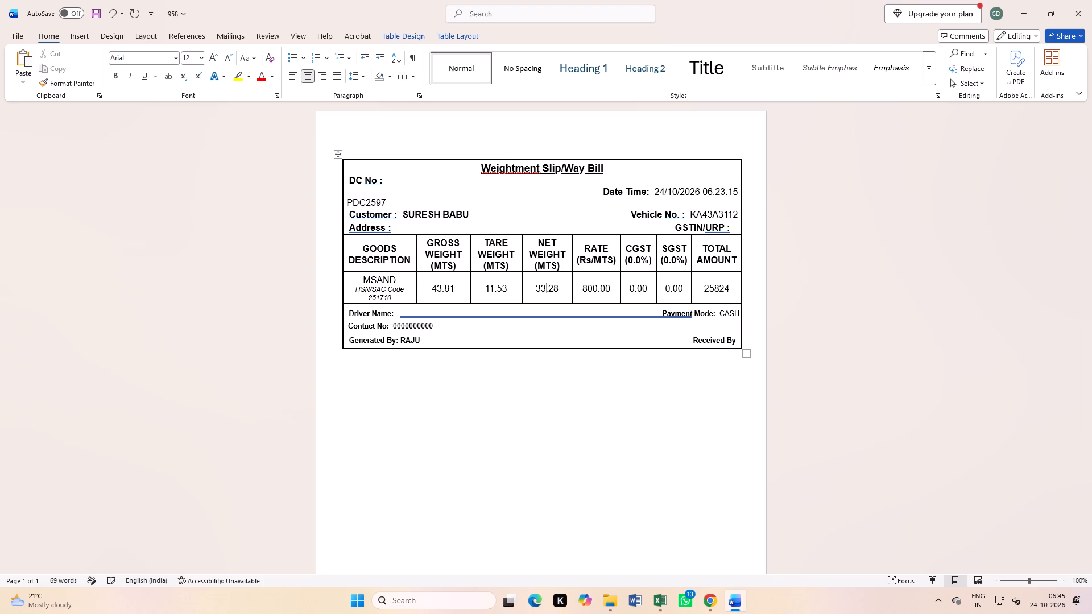
{"action": "left_click", "coordinate": [437, 289]}
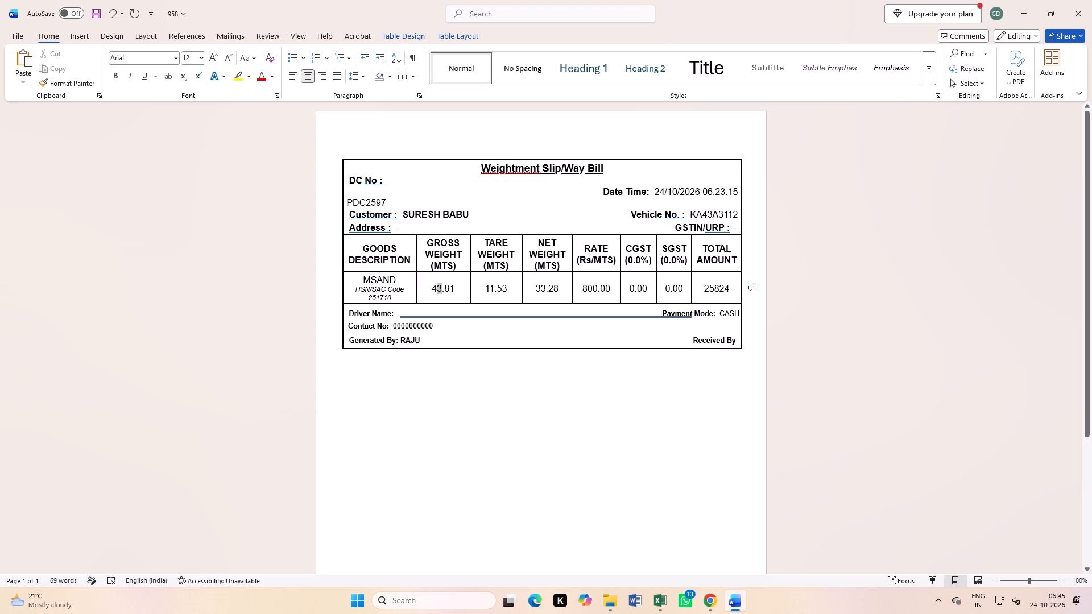
{"action": "key", "text": "4"}
{"action": "left_click_drag", "start_coordinate": [729, 291], "coordinate": [704, 291]}
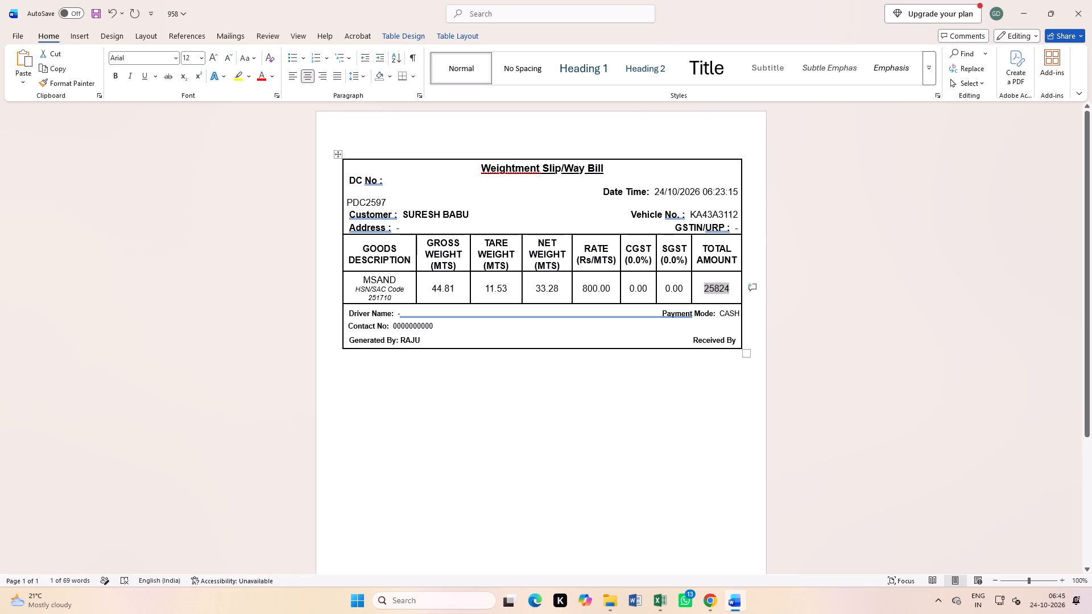
{"action": "type", "text": "26624"}
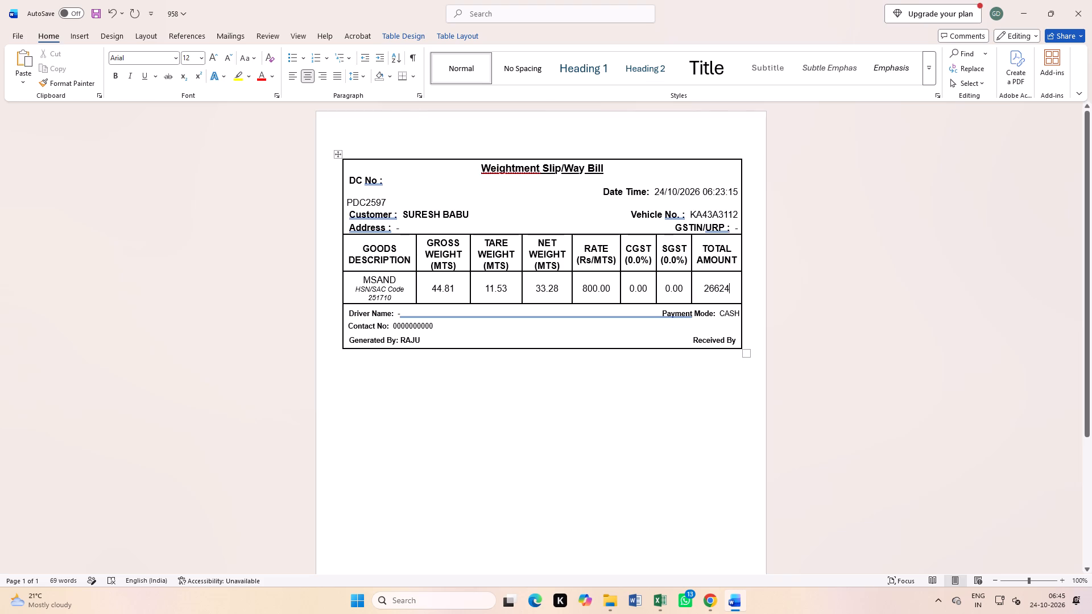
Print the edited PDC2597 slip with the existing print settings.
{"action": "key", "text": "ctrl+p"}
{"action": "left_click", "coordinate": [148, 74]}
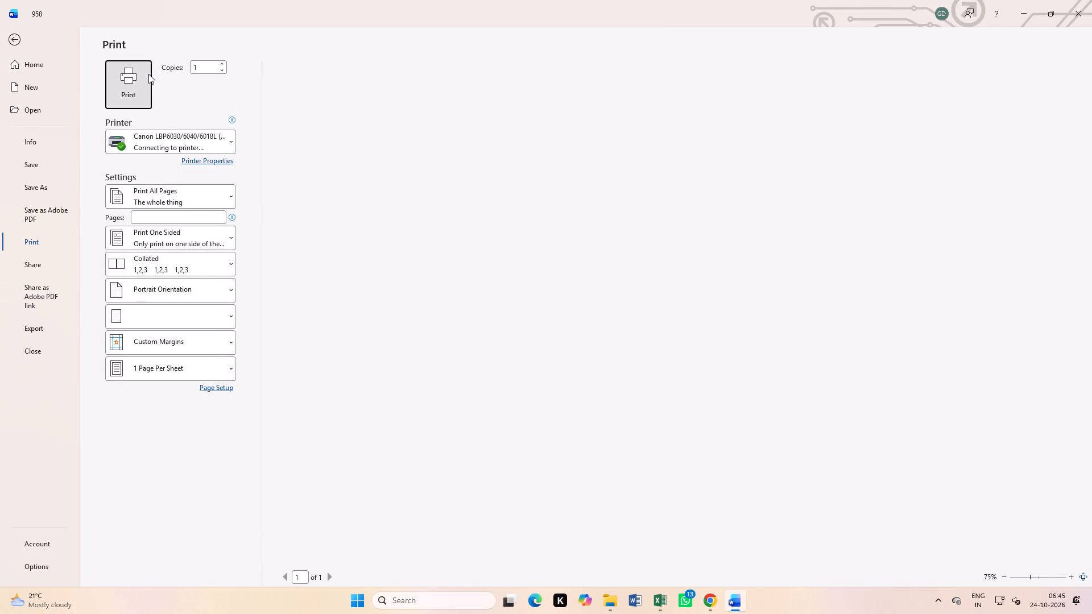
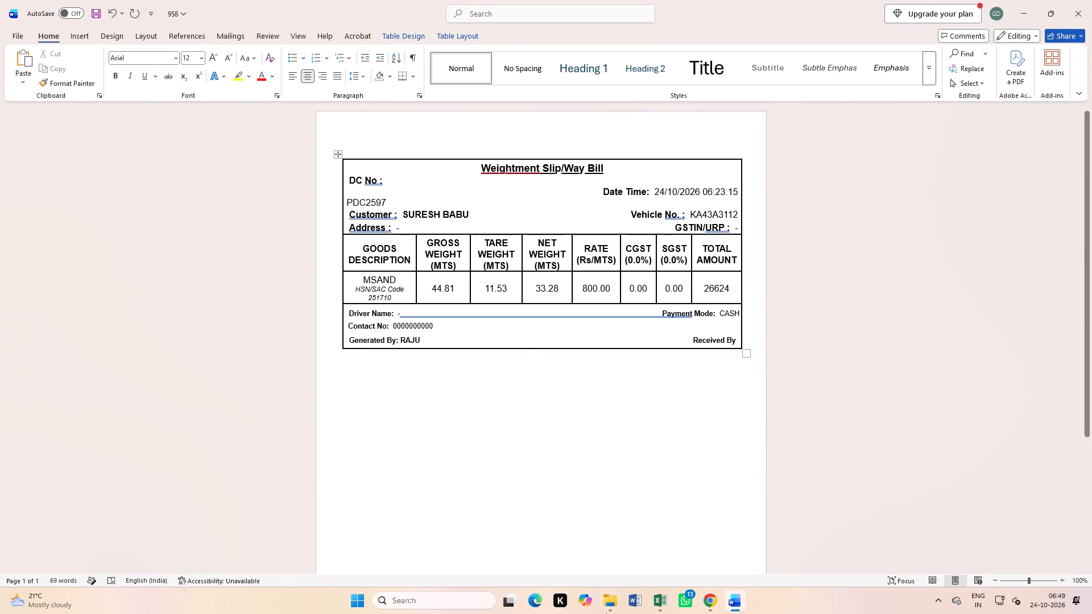
Switch to Chrome and review the Pending DC List for 24/10/2026 with all units of measure.
{"action": "left_click", "coordinate": [715, 598]}
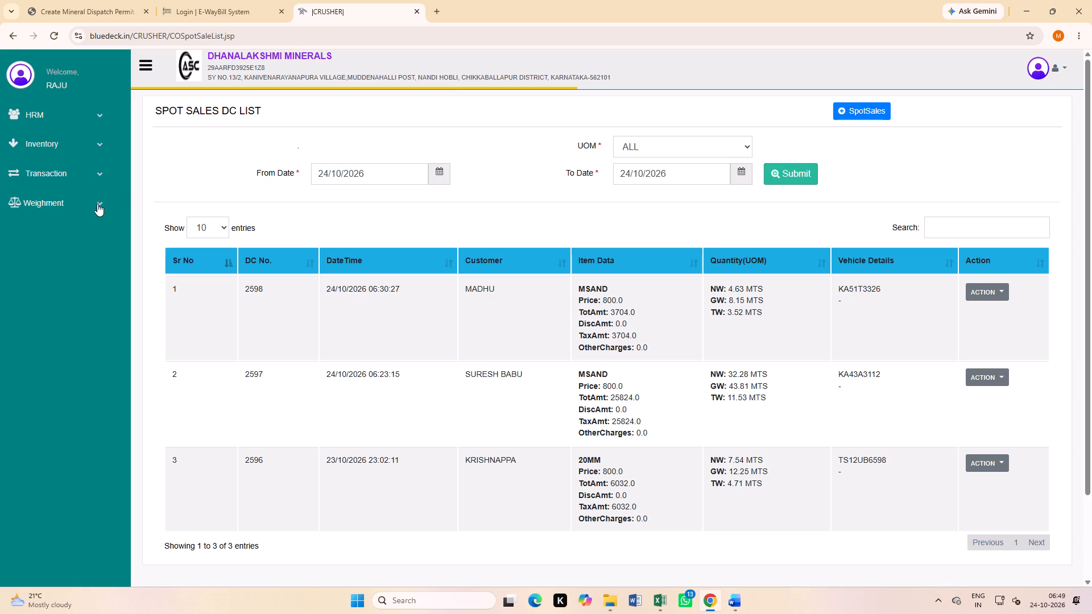
{"action": "left_click", "coordinate": [68, 175]}
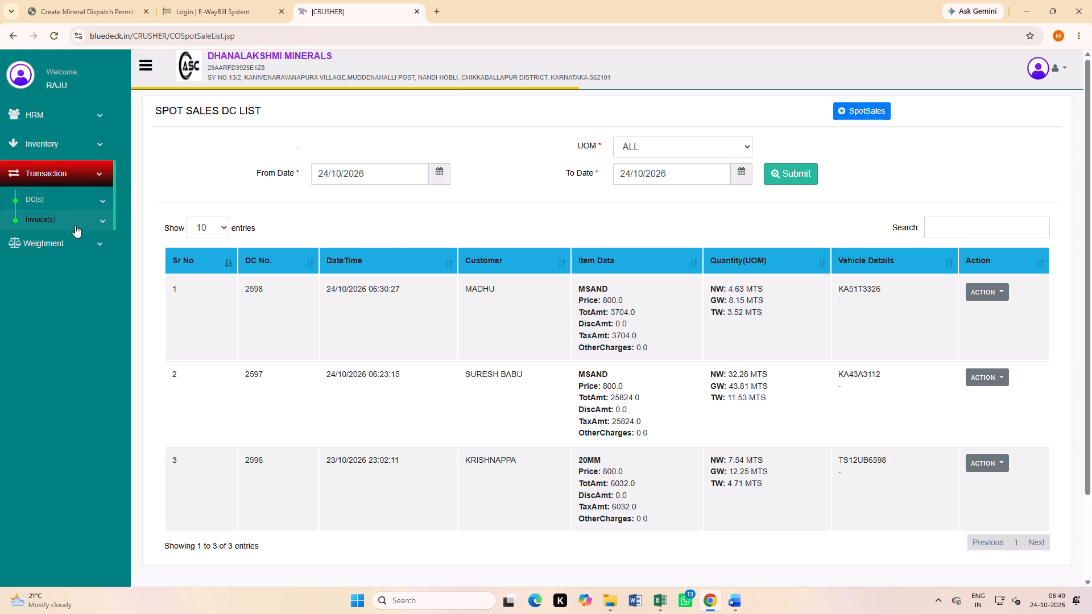
{"action": "left_click", "coordinate": [56, 224]}
{"action": "left_click", "coordinate": [60, 244]}
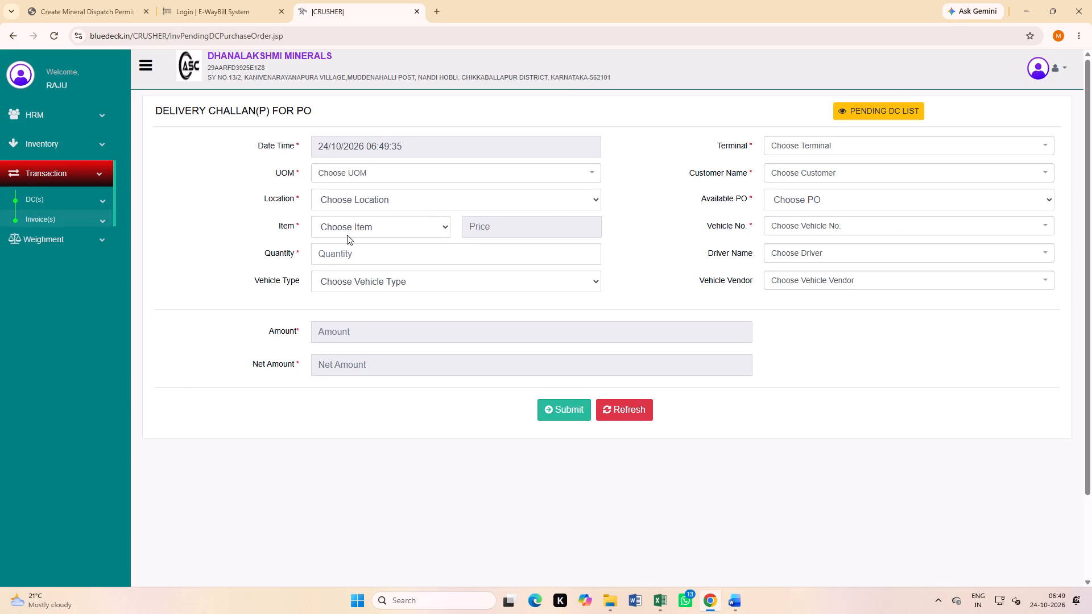
{"action": "left_click", "coordinate": [884, 104]}
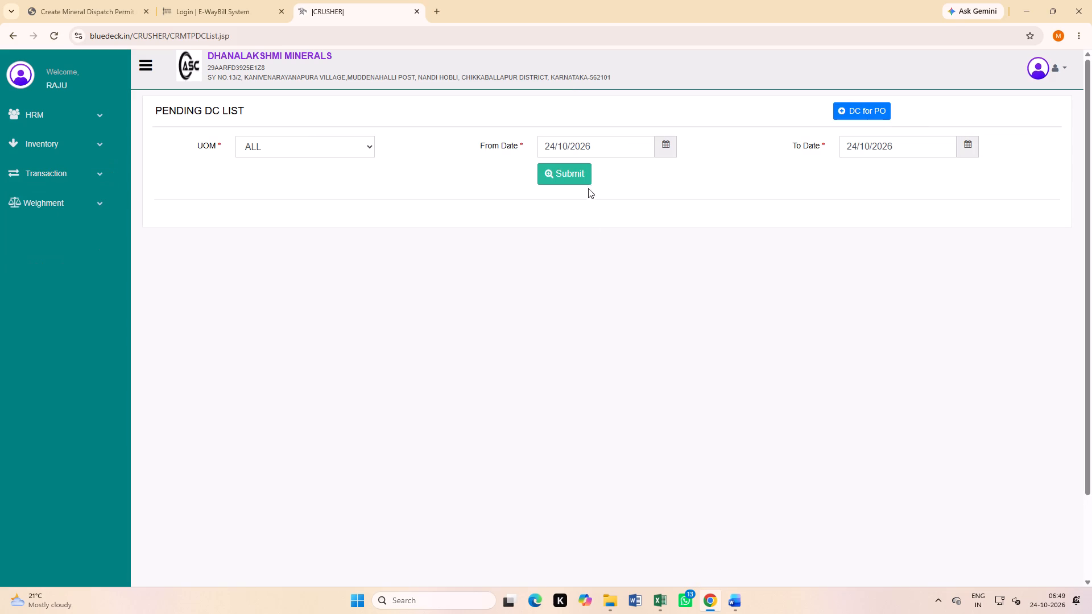
{"action": "left_click", "coordinate": [582, 176]}
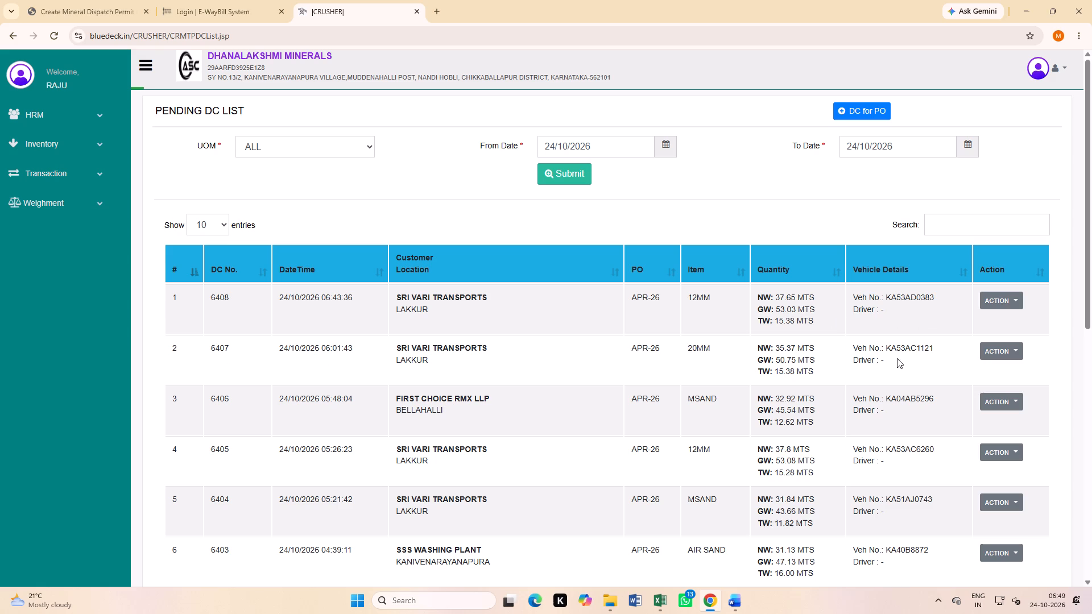
{"action": "scroll", "coordinate": [891, 468], "scroll_direction": "down", "scroll_amount": 1}
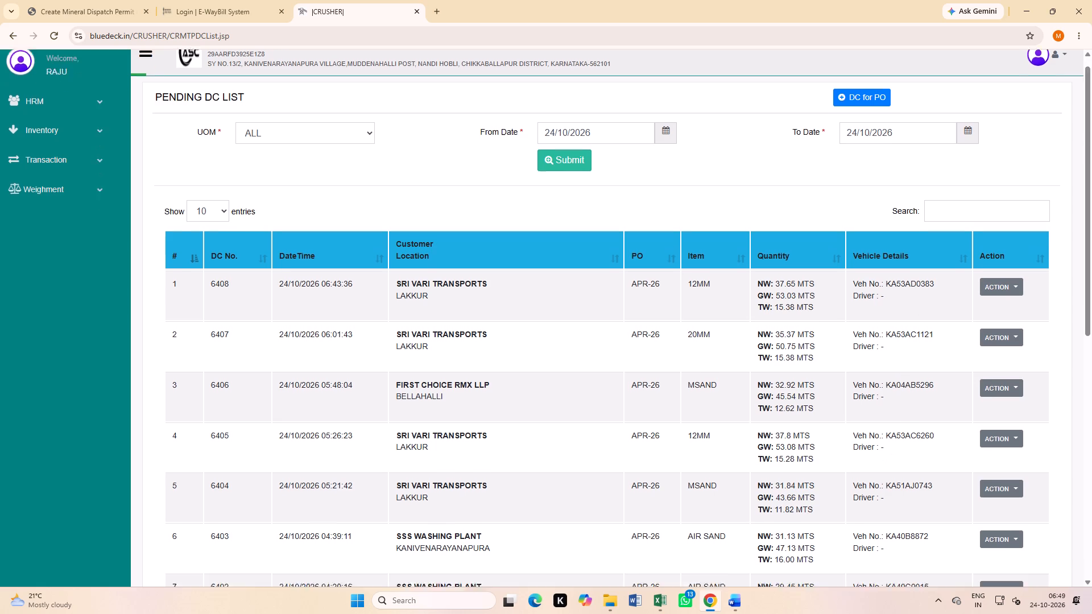
{"action": "scroll", "coordinate": [891, 468], "scroll_direction": "down", "scroll_amount": 2}
{"action": "scroll", "coordinate": [887, 466], "scroll_direction": "up", "scroll_amount": 2}
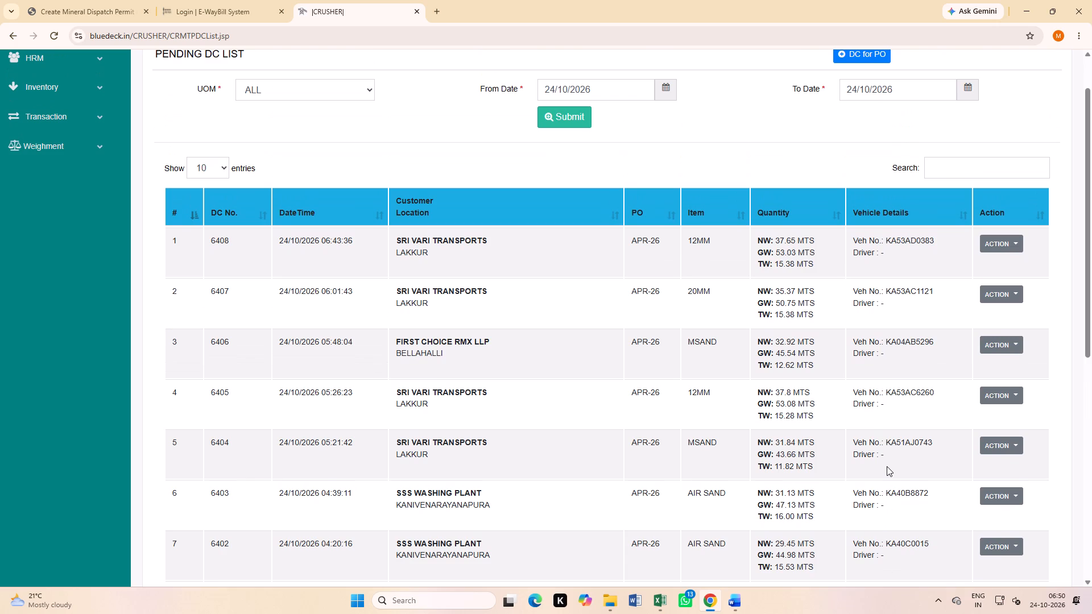
{"action": "scroll", "coordinate": [44, 163], "scroll_direction": "up", "scroll_amount": 3}
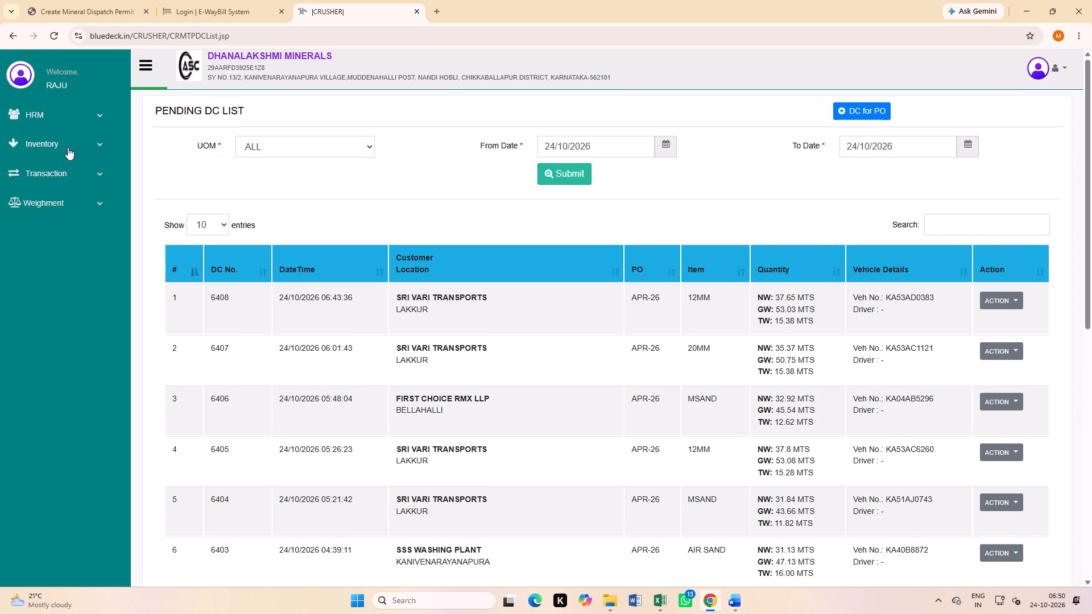
Open the Spot Sales DC List and load the entries for 24/10/2026.
{"action": "left_click", "coordinate": [64, 168]}
{"action": "left_click", "coordinate": [81, 223]}
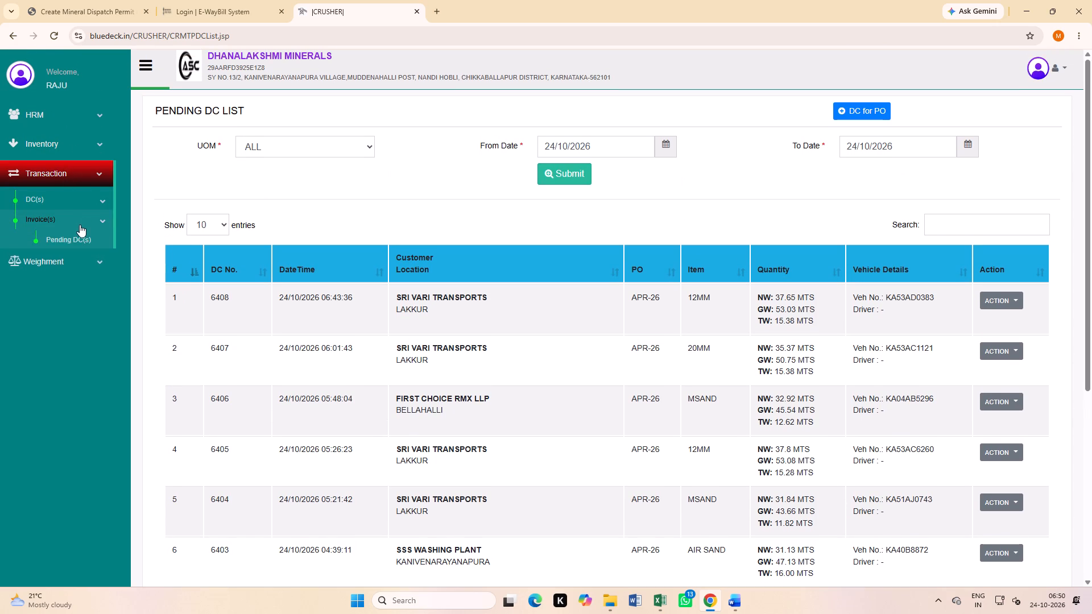
{"action": "left_click", "coordinate": [92, 204]}
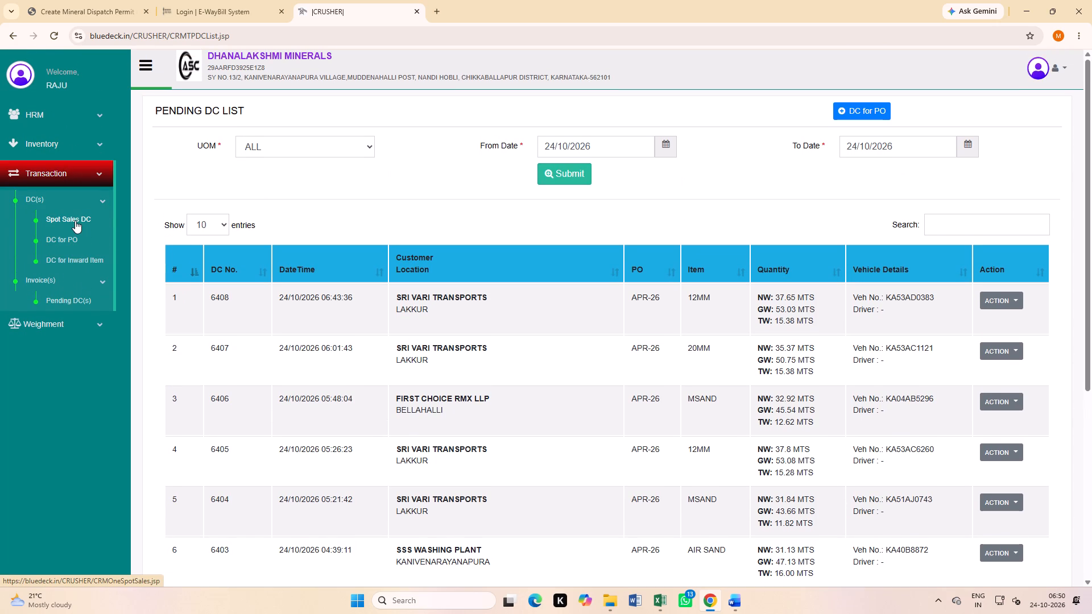
{"action": "left_click", "coordinate": [75, 219]}
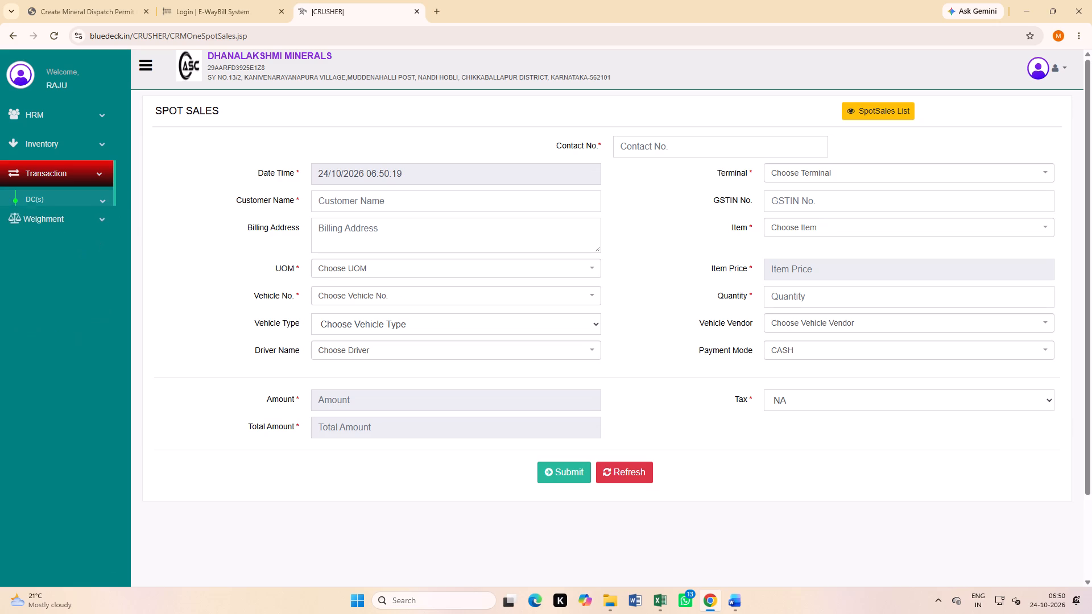
{"action": "left_click", "coordinate": [867, 110]}
{"action": "left_click", "coordinate": [780, 179]}
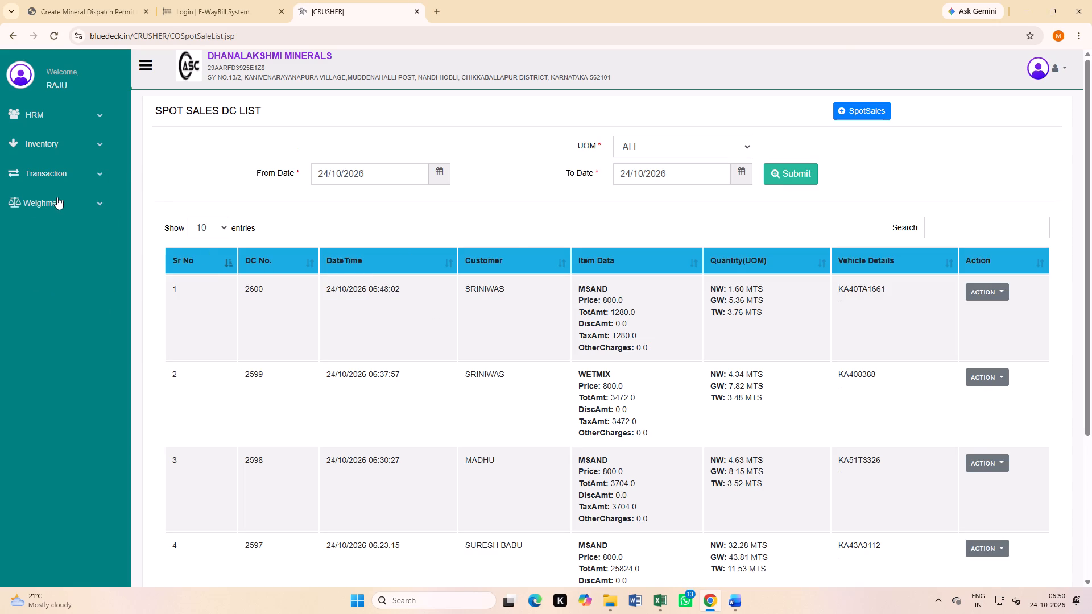
Open the DC List for purchase orders and load the entries for 24/10/2026.
{"action": "left_click", "coordinate": [53, 168]}
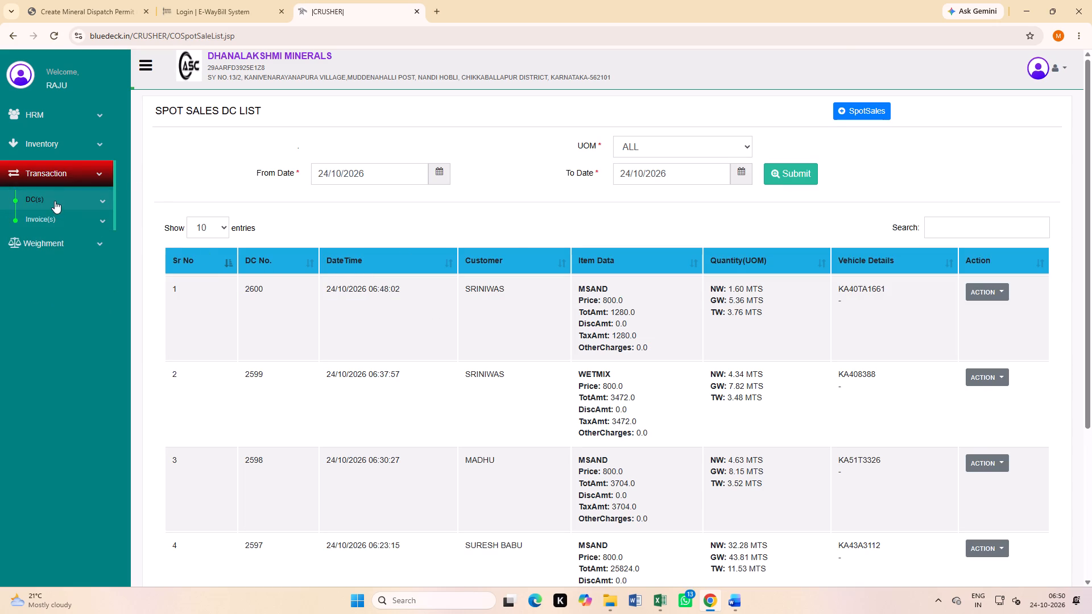
{"action": "left_click", "coordinate": [55, 201]}
{"action": "left_click", "coordinate": [73, 238]}
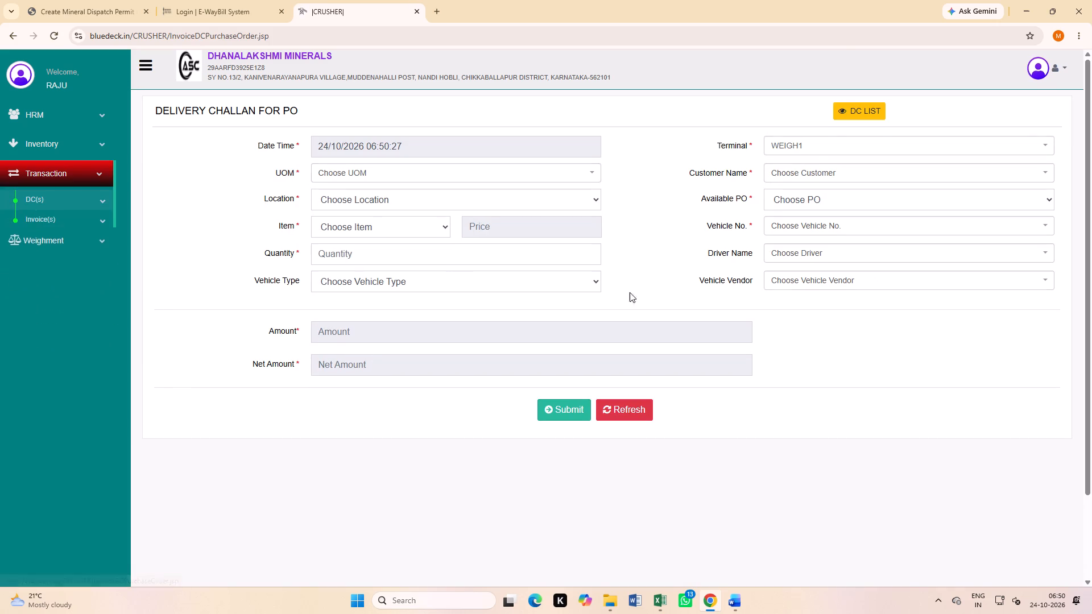
{"action": "left_click", "coordinate": [853, 110]}
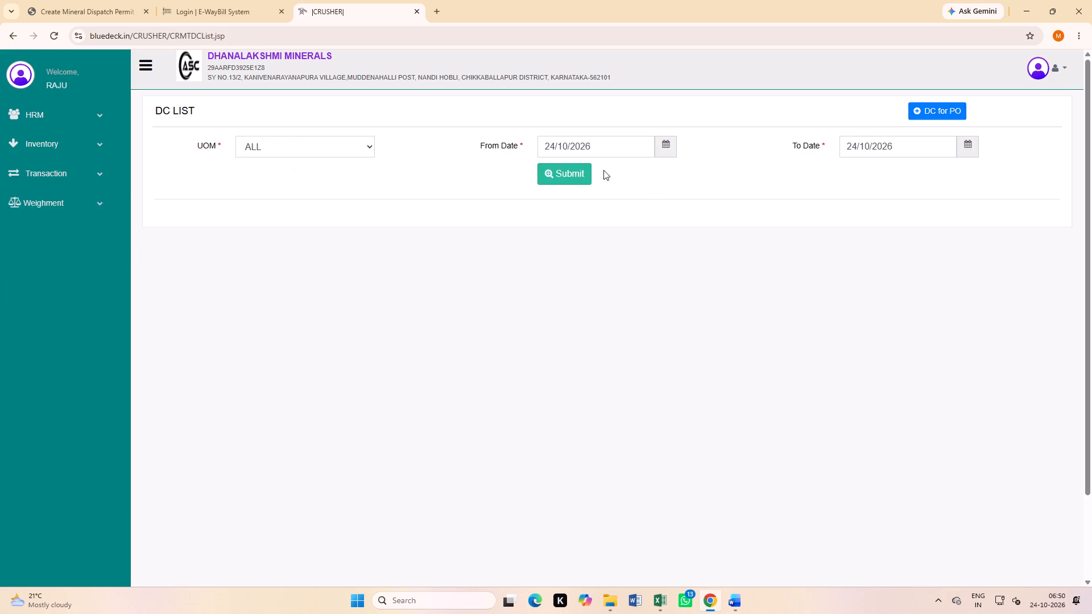
{"action": "left_click", "coordinate": [577, 175]}
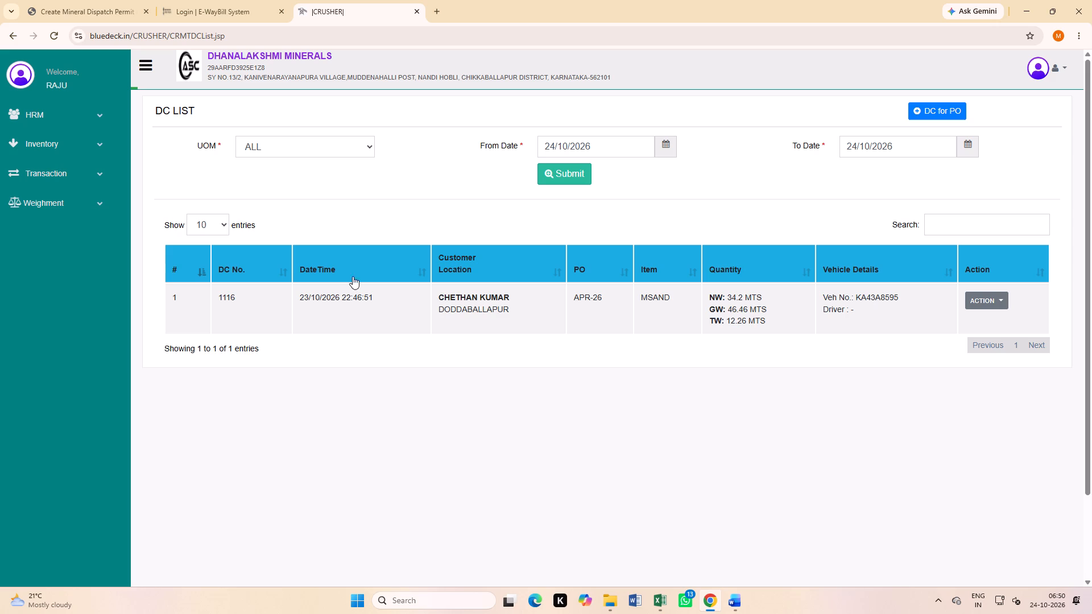
Return to the Spot Sales DC List and load all entries for 24/10/2026.
{"action": "left_click", "coordinate": [45, 171]}
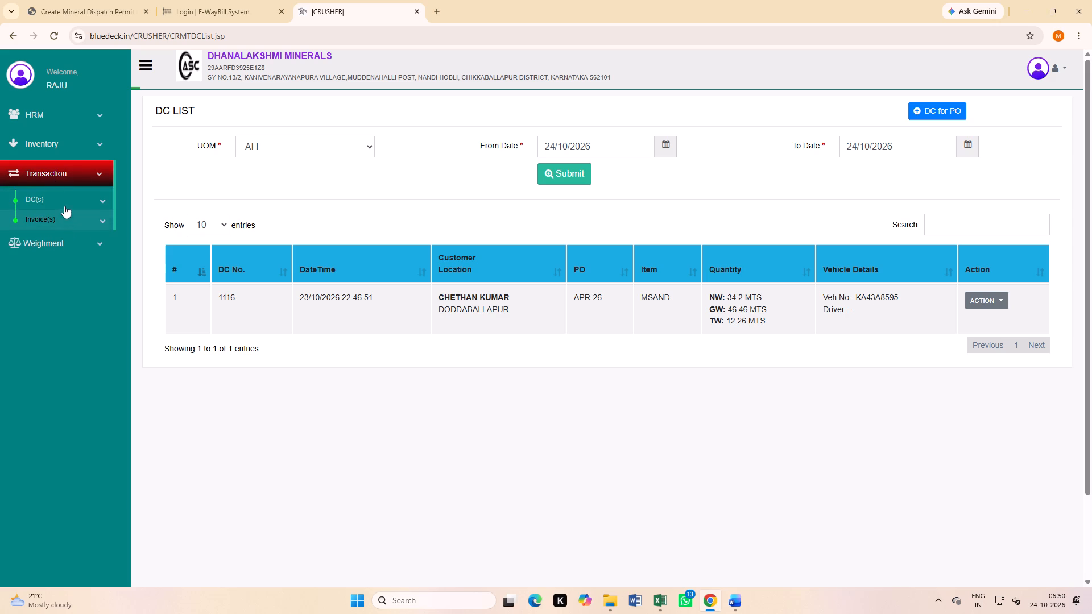
{"action": "left_click", "coordinate": [64, 202]}
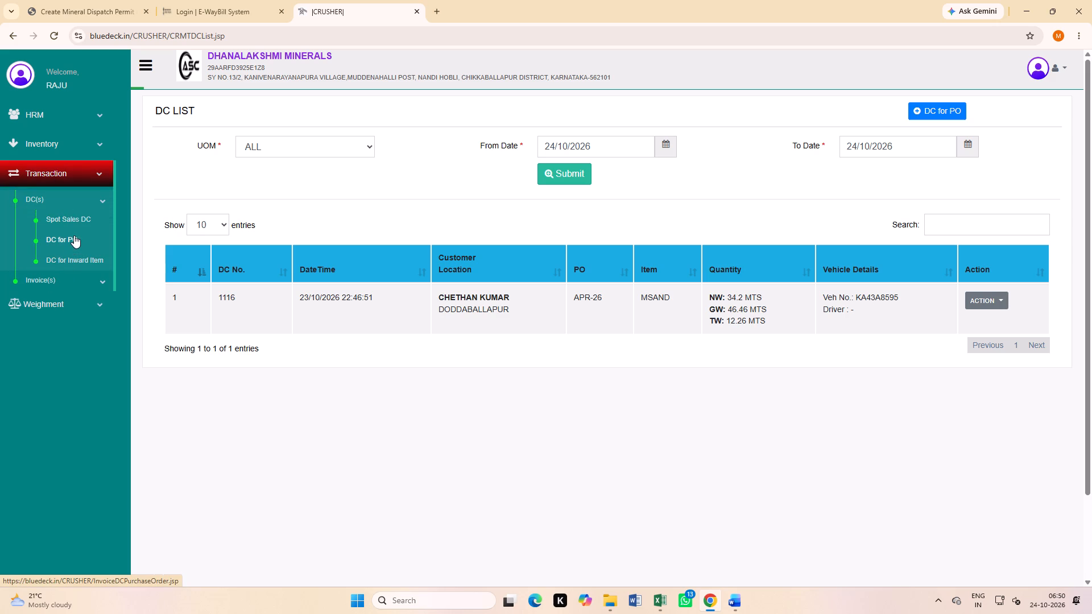
{"action": "left_click", "coordinate": [76, 215]}
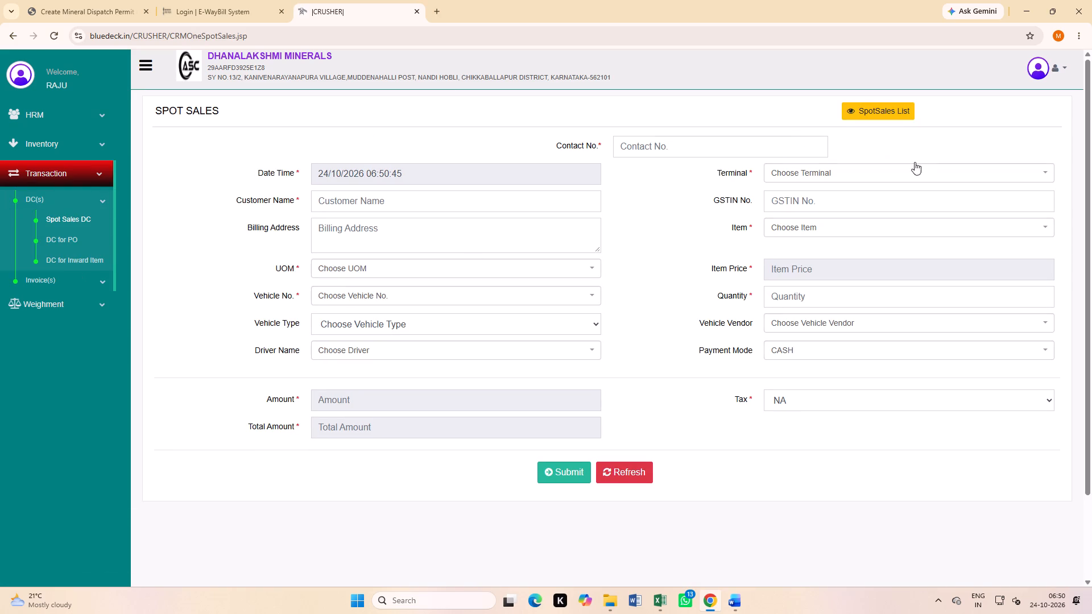
{"action": "left_click", "coordinate": [888, 113]}
{"action": "left_click", "coordinate": [792, 173]}
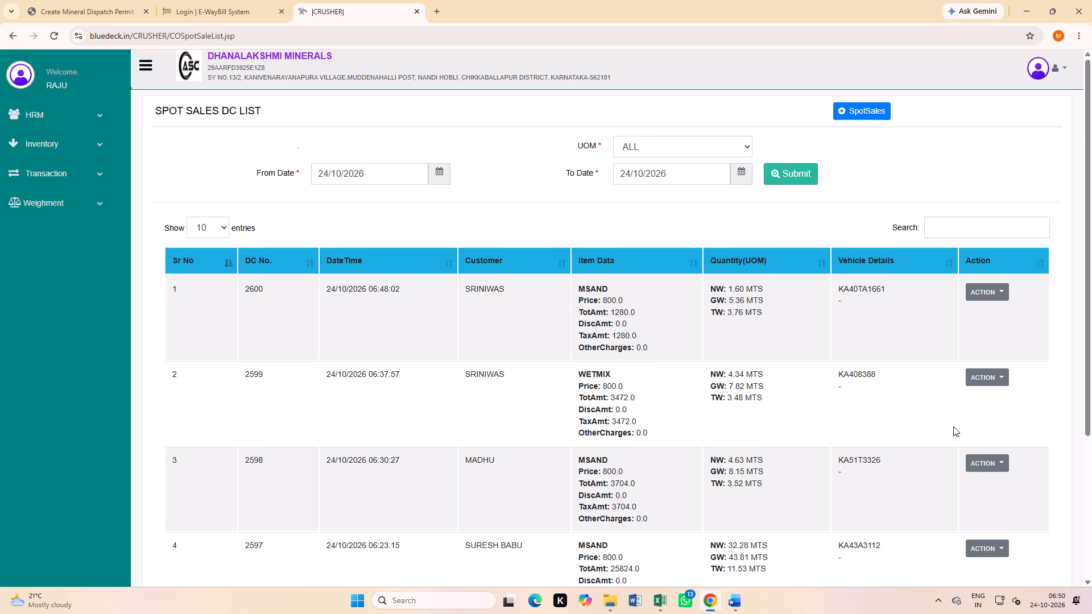
{"action": "scroll", "coordinate": [953, 426], "scroll_direction": "down", "scroll_amount": 2}
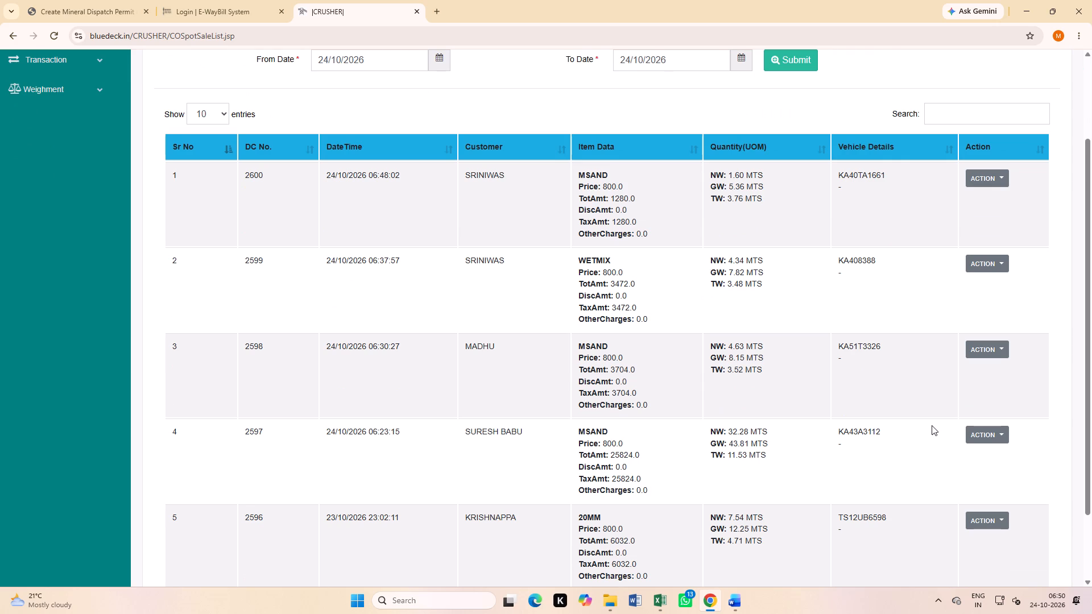
{"action": "scroll", "coordinate": [923, 420], "scroll_direction": "up", "scroll_amount": 4}
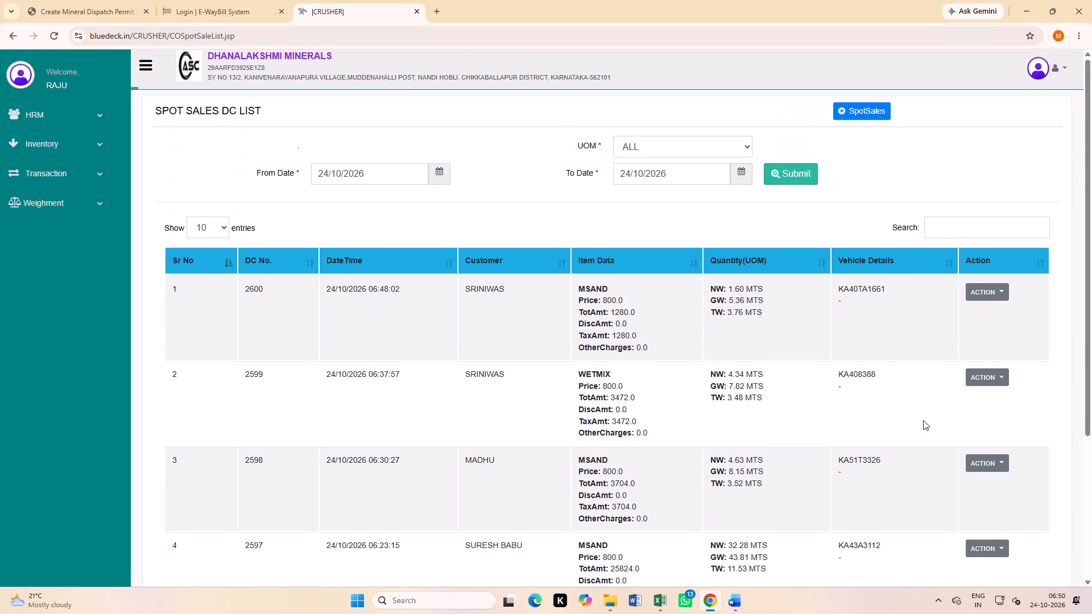
{"action": "scroll", "coordinate": [923, 420], "scroll_direction": "down", "scroll_amount": 4}
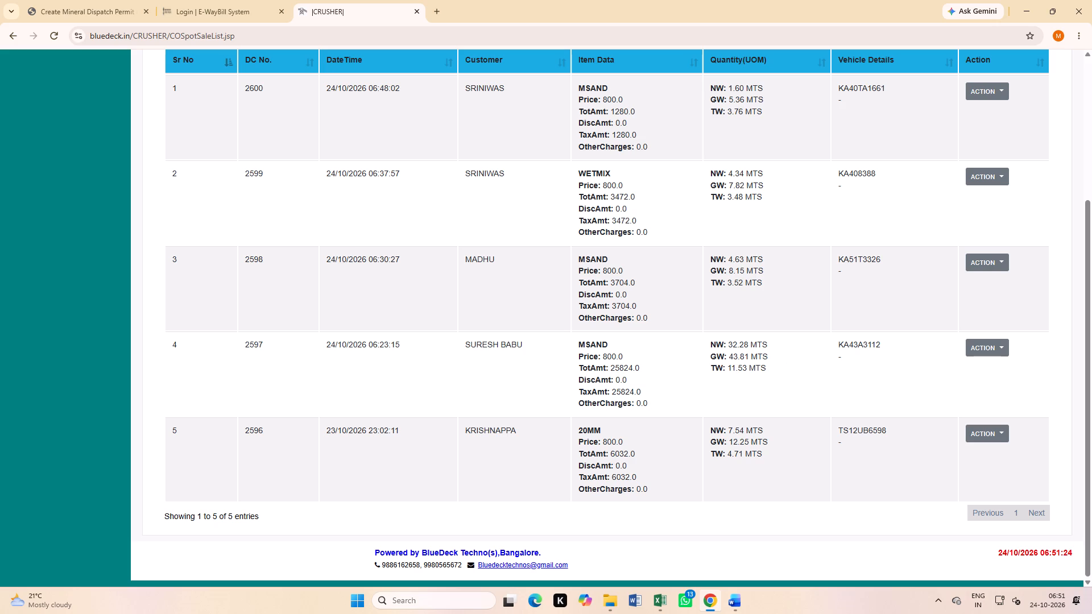
{"action": "left_click", "coordinate": [989, 350]}
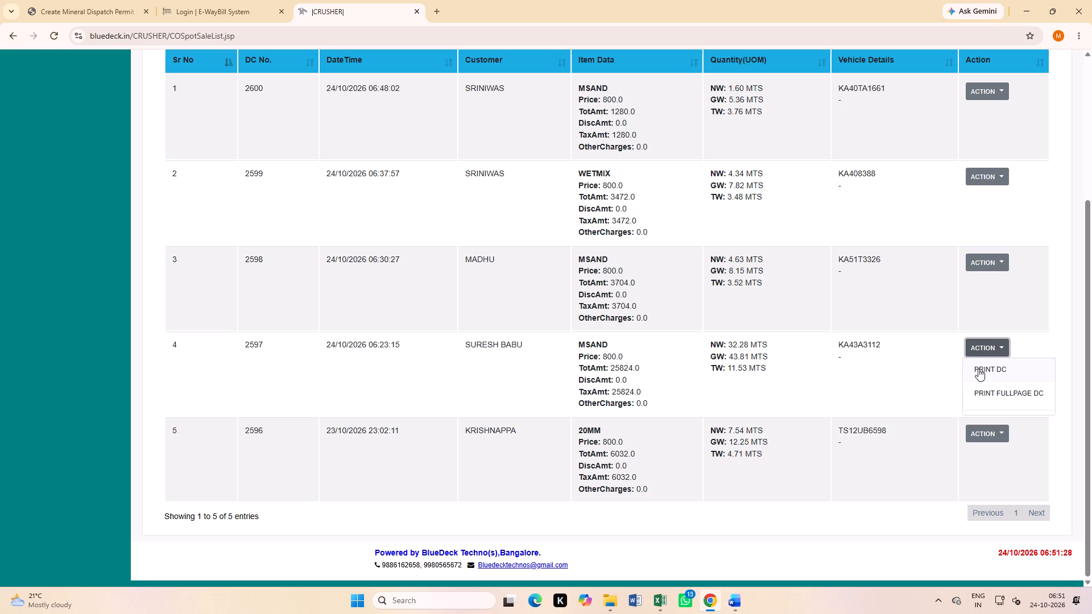
{"action": "scroll", "coordinate": [977, 365], "scroll_direction": "up", "scroll_amount": 3}
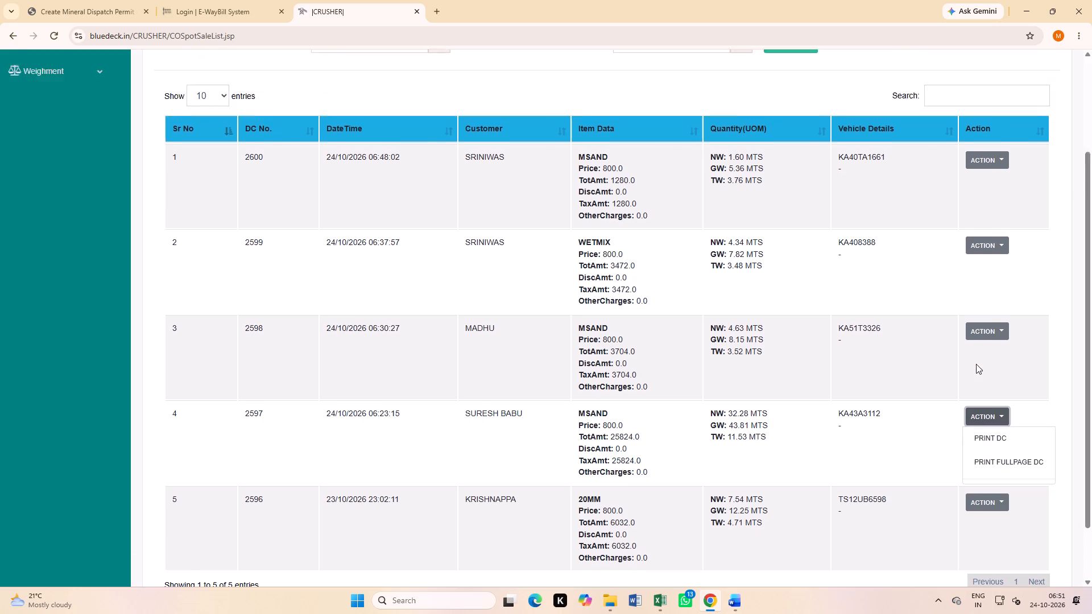
{"action": "scroll", "coordinate": [976, 363], "scroll_direction": "down", "scroll_amount": 2}
{"action": "left_click", "coordinate": [994, 428]}
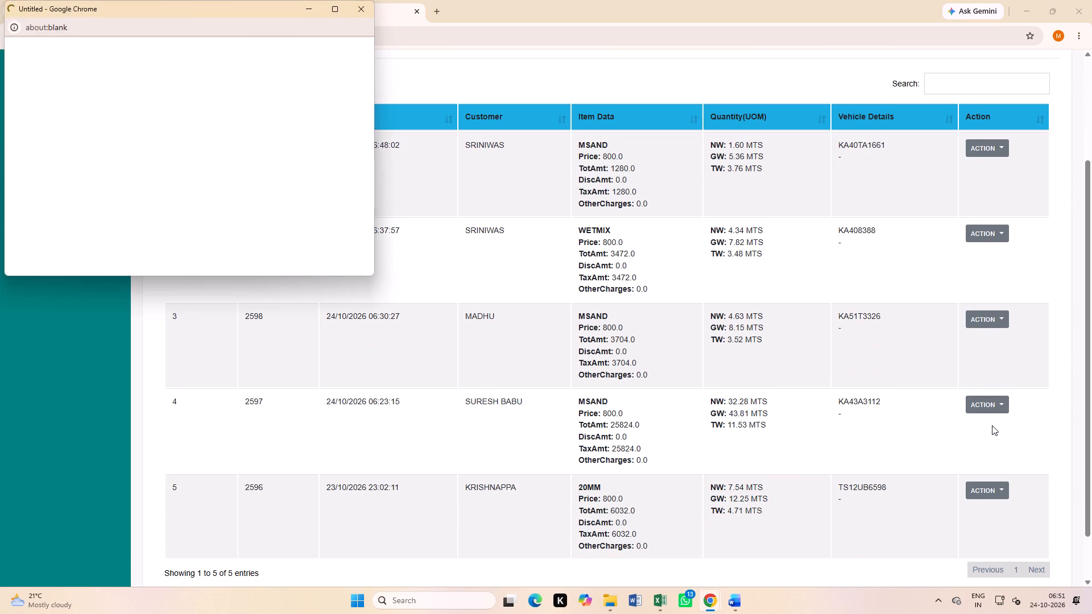